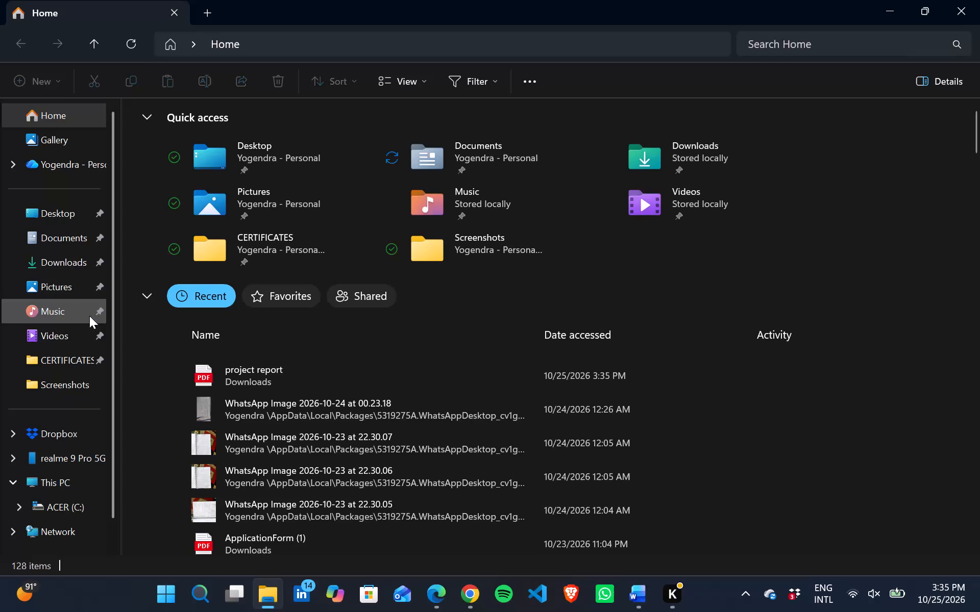
Open the "project report" PDF from the Downloads folder.
{"action": "left_click", "coordinate": [51, 260]}
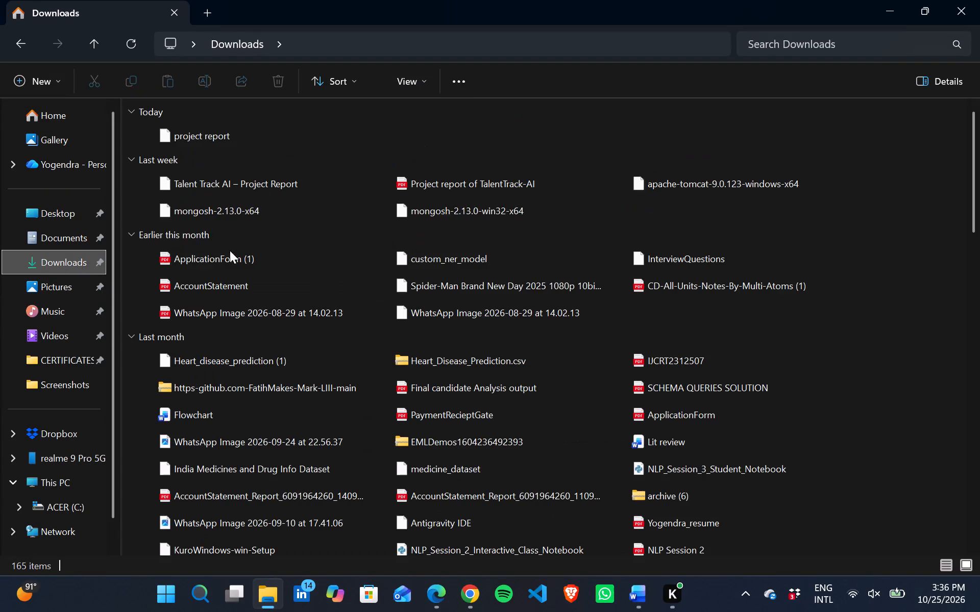
{"action": "double_click", "coordinate": [184, 138]}
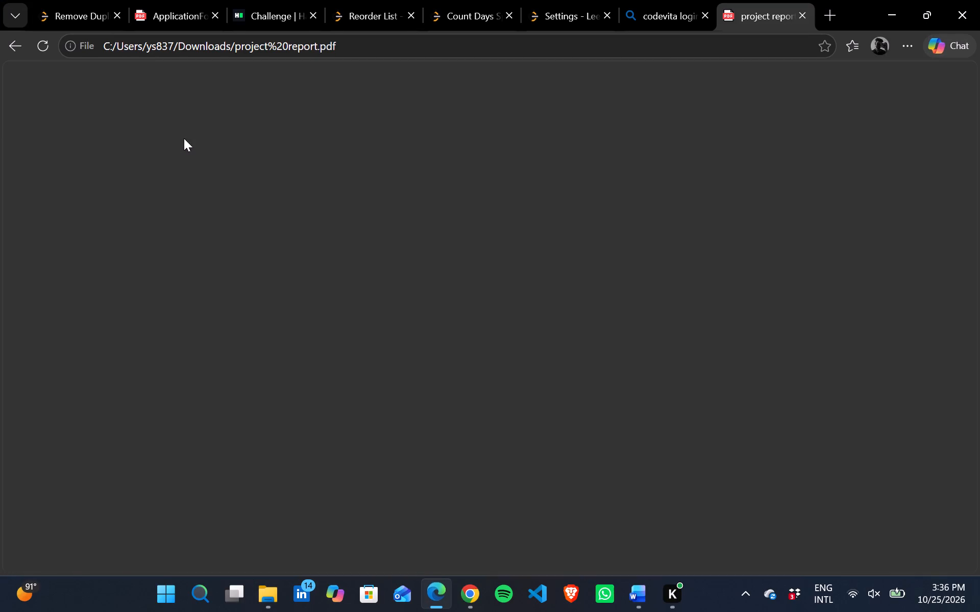
Read through the project report PDF from the cover page to the feasibility sections, checking its layout, headings and tables.
{"action": "scroll", "coordinate": [464, 317], "scroll_direction": "down", "scroll_amount": 4}
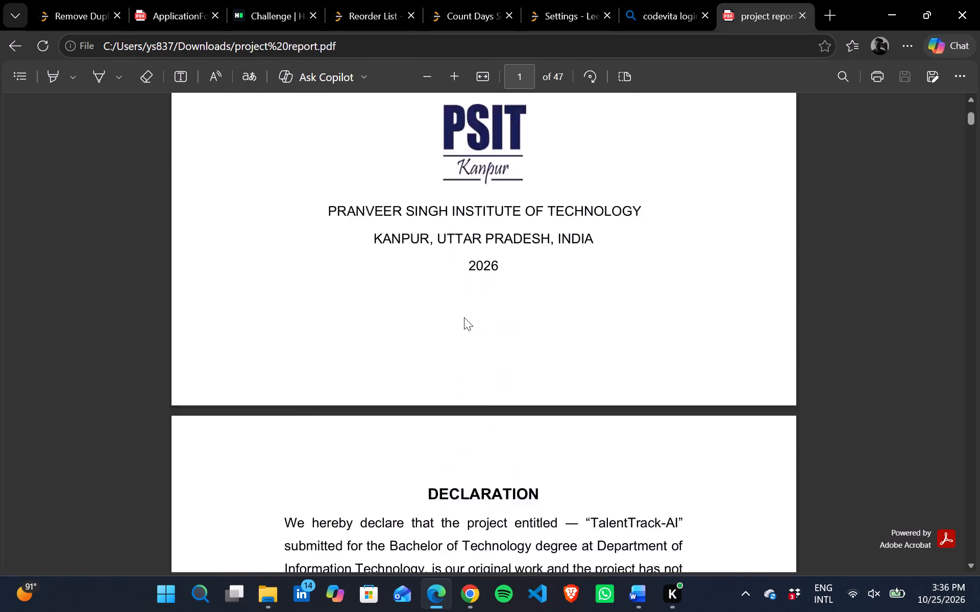
{"action": "scroll", "coordinate": [464, 317], "scroll_direction": "down", "scroll_amount": 1}
{"action": "scroll", "coordinate": [464, 317], "scroll_direction": "up", "scroll_amount": 2}
{"action": "scroll", "coordinate": [464, 317], "scroll_direction": "down", "scroll_amount": 4}
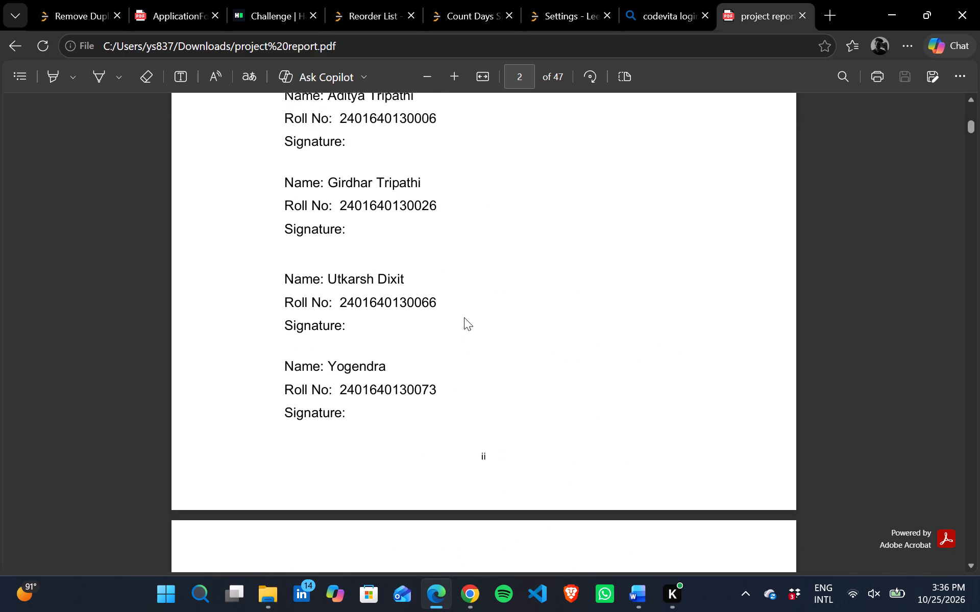
{"action": "scroll", "coordinate": [464, 317], "scroll_direction": "down", "scroll_amount": 6}
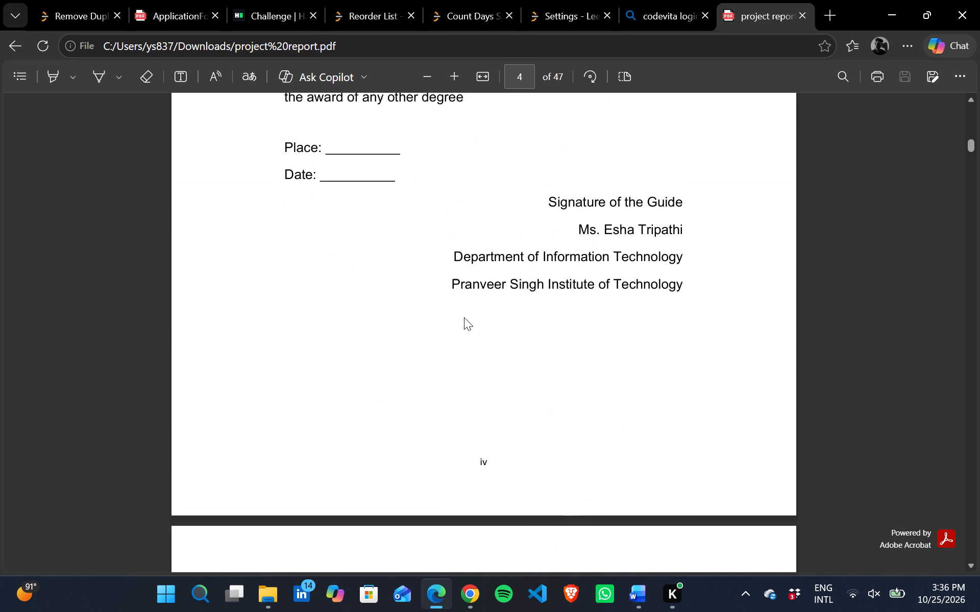
{"action": "scroll", "coordinate": [464, 317], "scroll_direction": "down", "scroll_amount": 8}
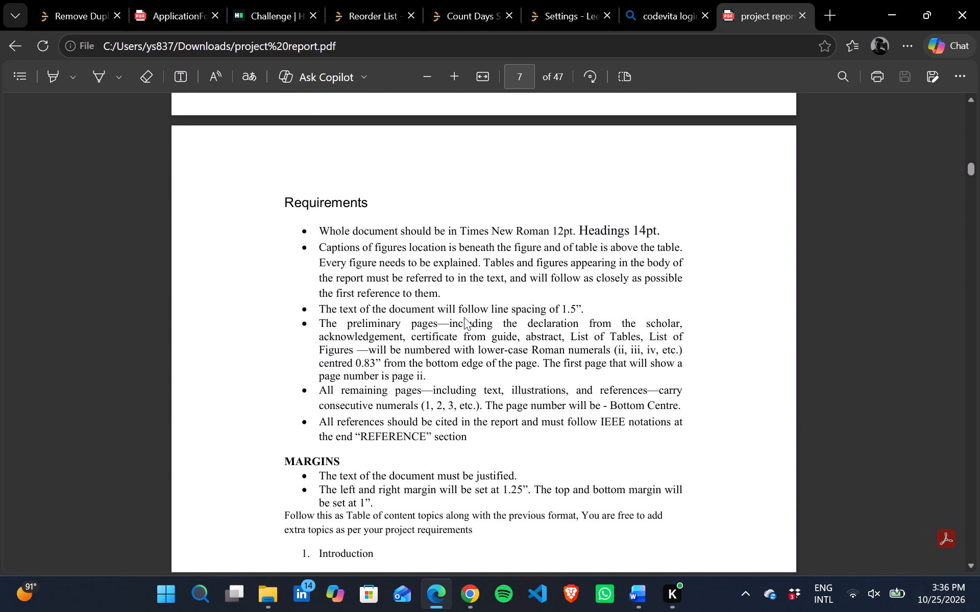
{"action": "scroll", "coordinate": [464, 317], "scroll_direction": "down", "scroll_amount": 11}
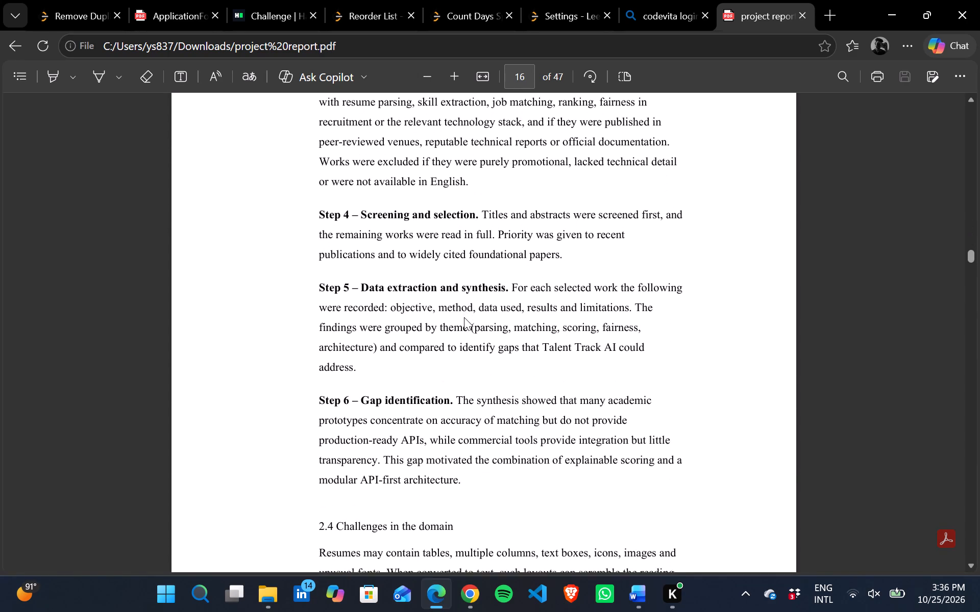
{"action": "scroll", "coordinate": [464, 317], "scroll_direction": "down", "scroll_amount": 3}
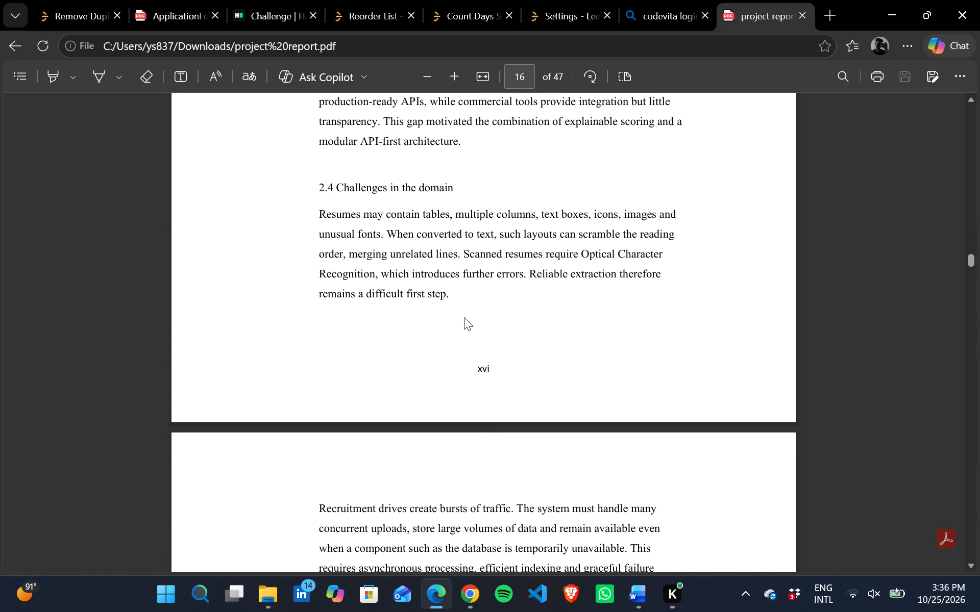
{"action": "scroll", "coordinate": [464, 317], "scroll_direction": "up", "scroll_amount": 1}
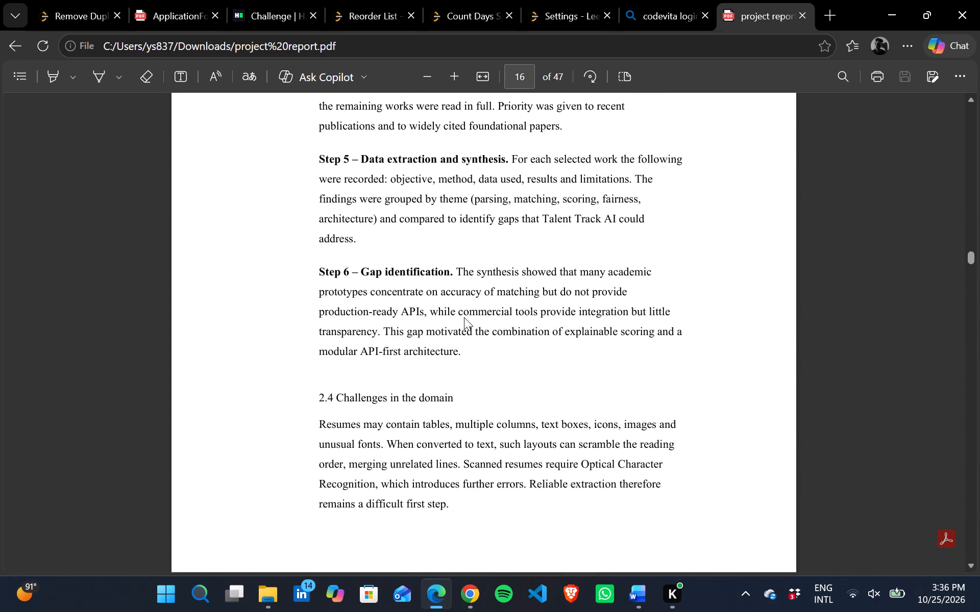
{"action": "scroll", "coordinate": [464, 317], "scroll_direction": "up", "scroll_amount": 2}
{"action": "scroll", "coordinate": [464, 317], "scroll_direction": "down", "scroll_amount": 4}
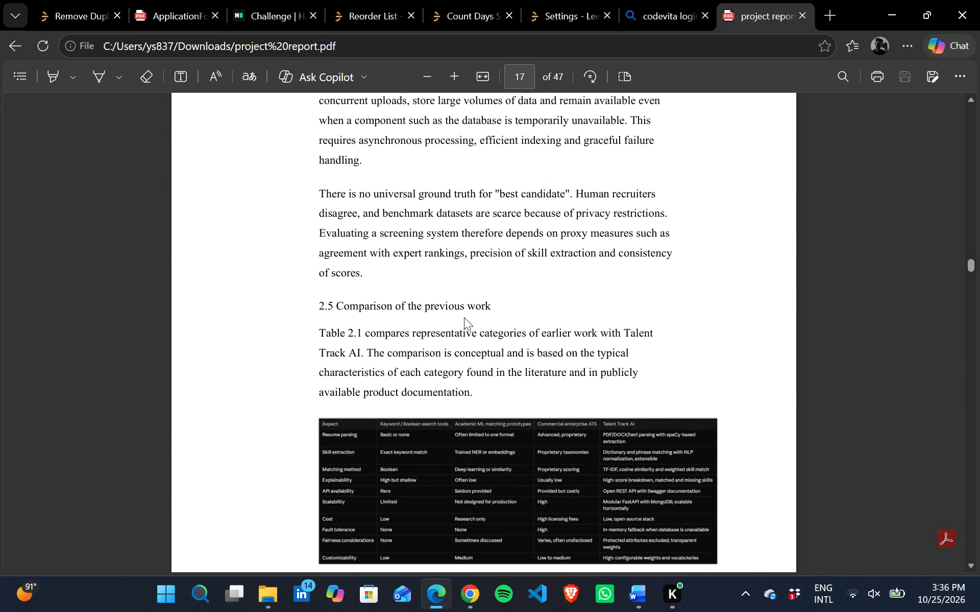
{"action": "scroll", "coordinate": [464, 317], "scroll_direction": "down", "scroll_amount": 6}
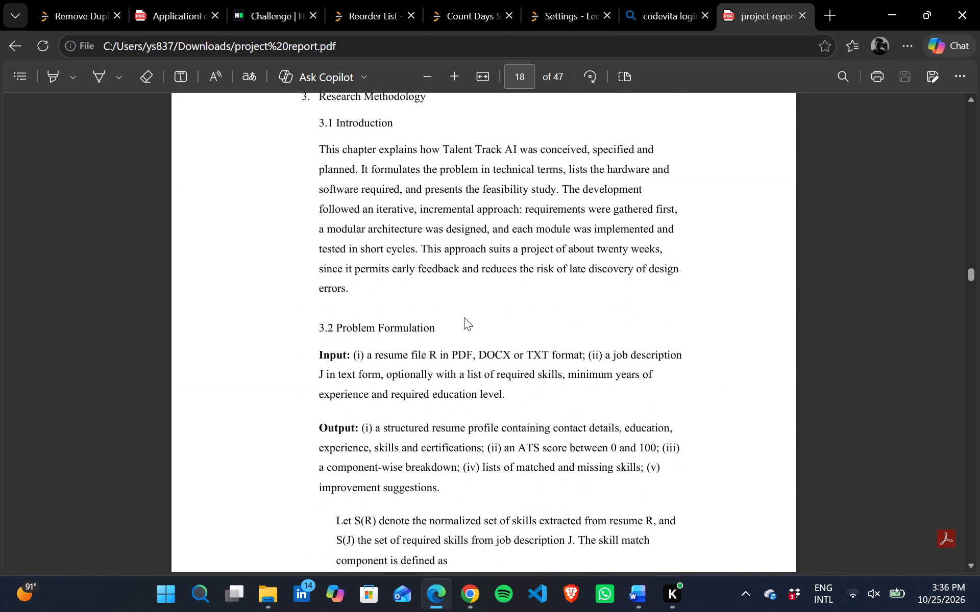
{"action": "scroll", "coordinate": [464, 317], "scroll_direction": "down", "scroll_amount": 5}
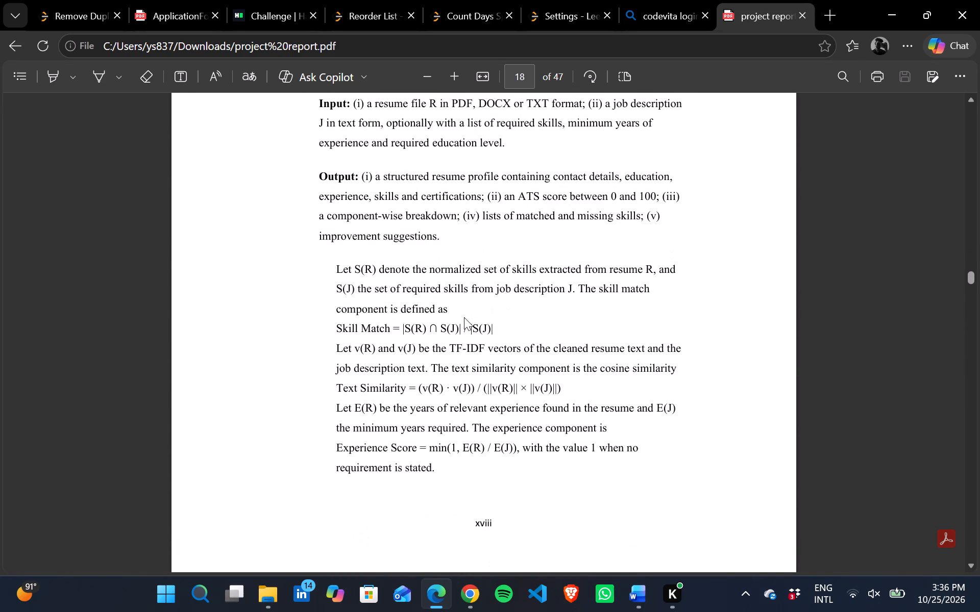
{"action": "scroll", "coordinate": [464, 317], "scroll_direction": "down", "scroll_amount": 7}
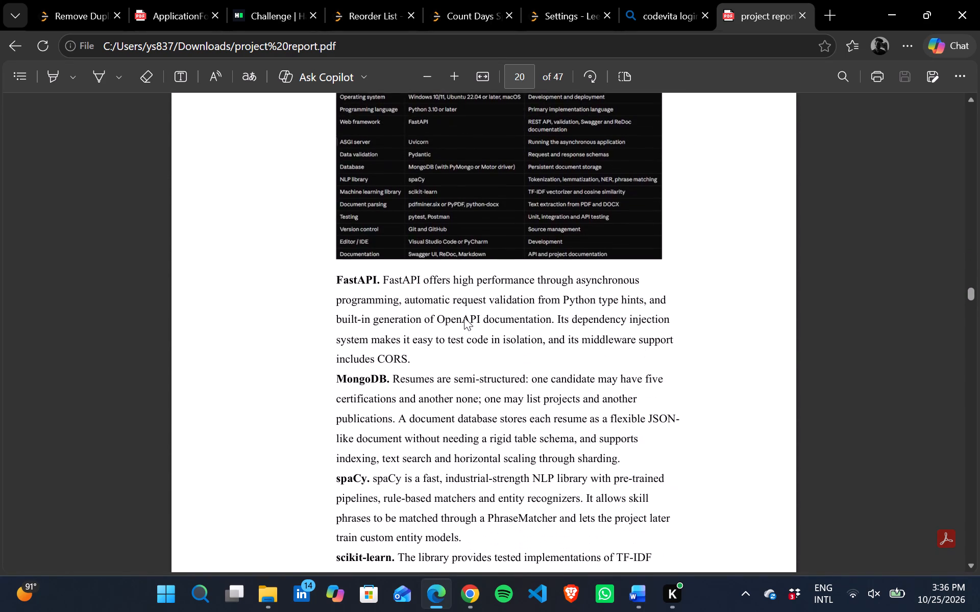
{"action": "scroll", "coordinate": [464, 317], "scroll_direction": "down", "scroll_amount": 2}
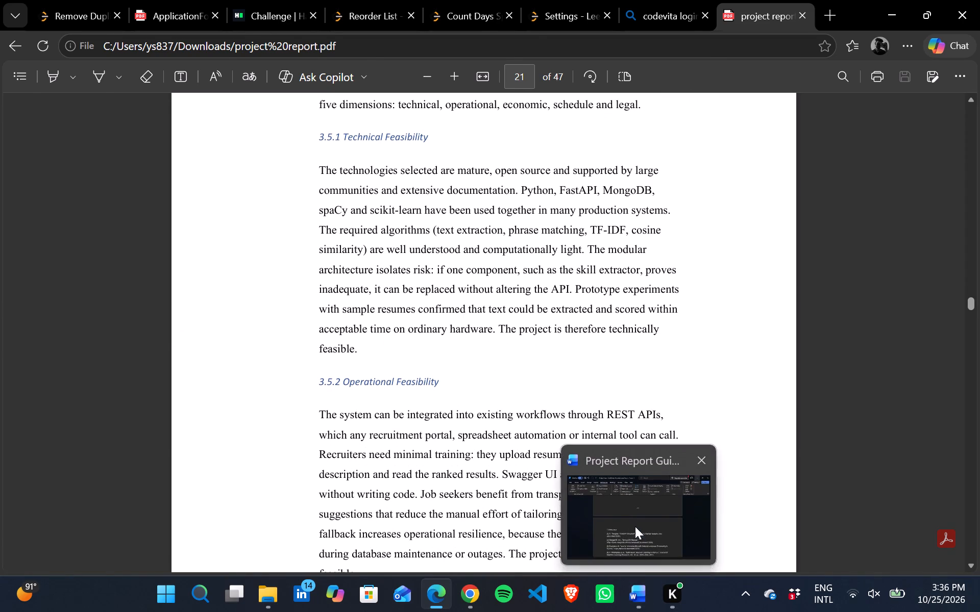
Switch to the "Project Report Guidelines with preliminary Pages" document in Word and review the pages around the Introduction chapter.
{"action": "left_click", "coordinate": [628, 521]}
{"action": "scroll", "coordinate": [451, 329], "scroll_direction": "up", "scroll_amount": 10}
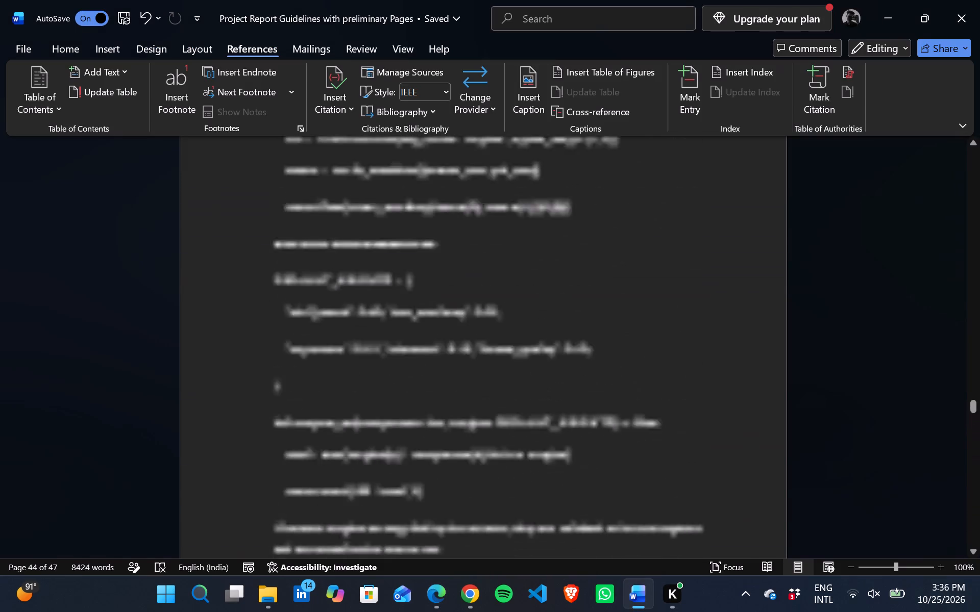
{"action": "scroll", "coordinate": [451, 329], "scroll_direction": "up", "scroll_amount": 11}
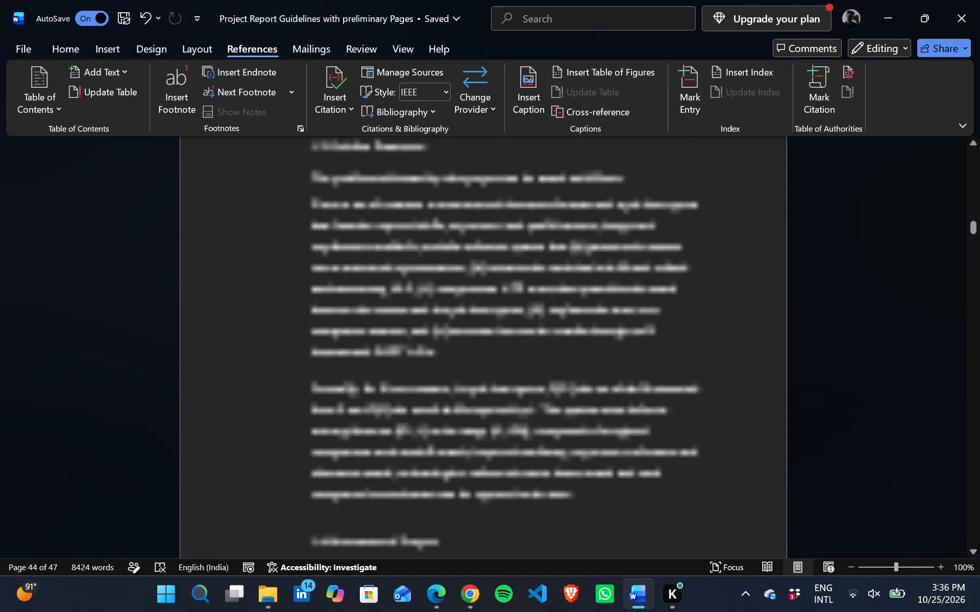
{"action": "scroll", "coordinate": [451, 329], "scroll_direction": "up", "scroll_amount": 3}
{"action": "scroll", "coordinate": [451, 329], "scroll_direction": "down", "scroll_amount": 6}
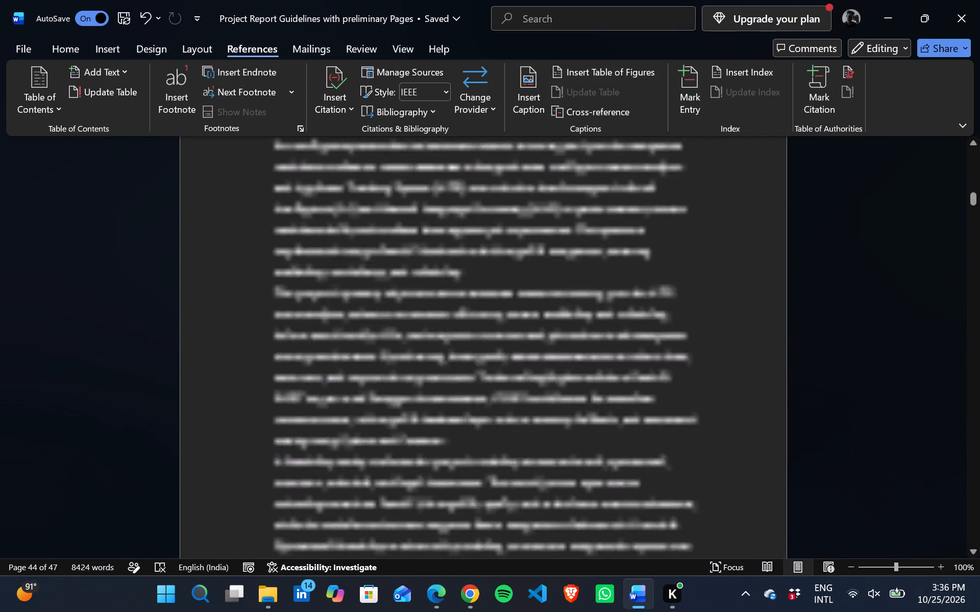
{"action": "scroll", "coordinate": [451, 329], "scroll_direction": "down", "scroll_amount": 3}
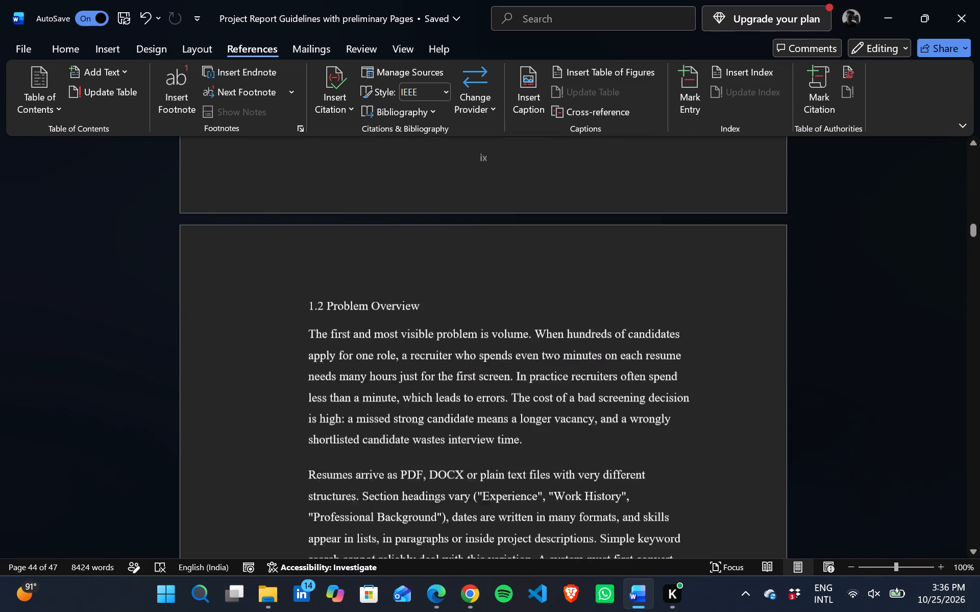
{"action": "scroll", "coordinate": [451, 329], "scroll_direction": "down", "scroll_amount": 1}
{"action": "scroll", "coordinate": [451, 329], "scroll_direction": "right", "scroll_amount": 1}
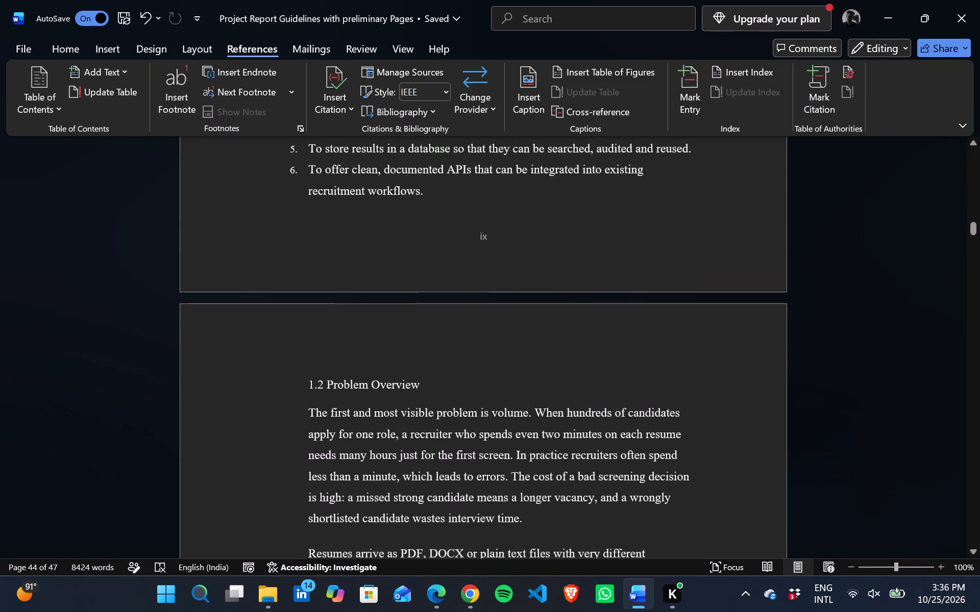
{"action": "scroll", "coordinate": [451, 329], "scroll_direction": "right", "scroll_amount": 1}
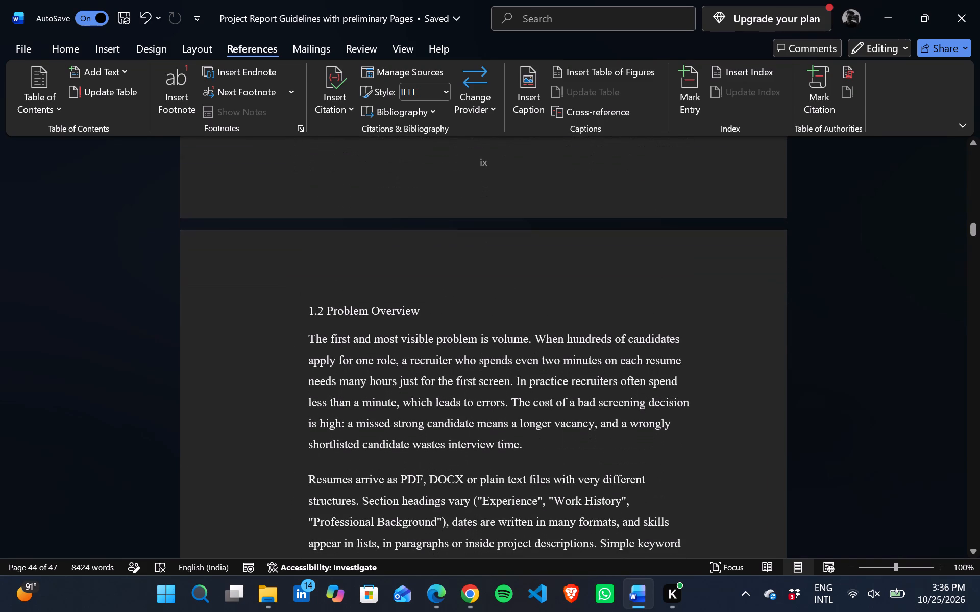
{"action": "scroll", "coordinate": [451, 329], "scroll_direction": "up", "scroll_amount": 3}
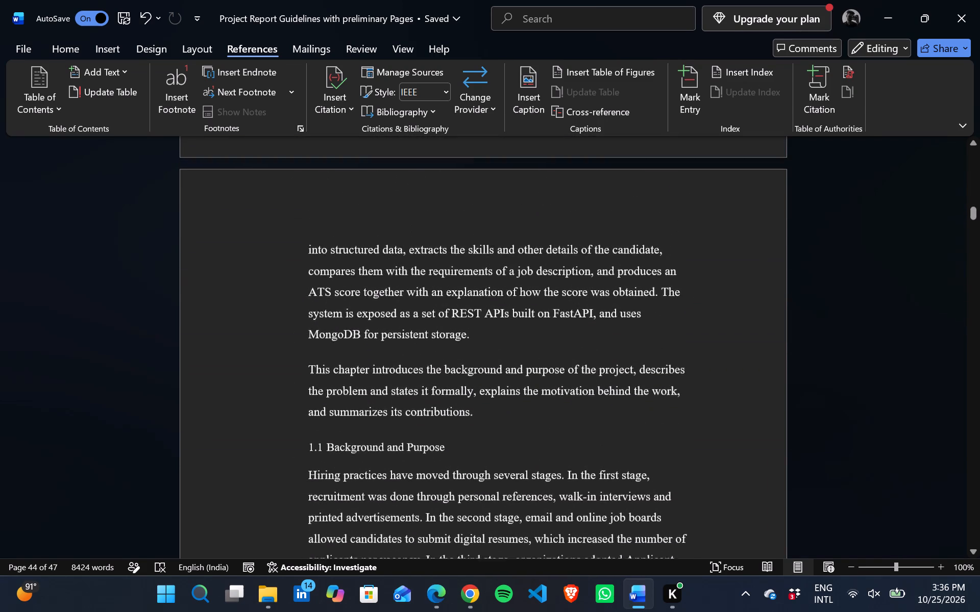
{"action": "scroll", "coordinate": [451, 329], "scroll_direction": "up", "scroll_amount": 3}
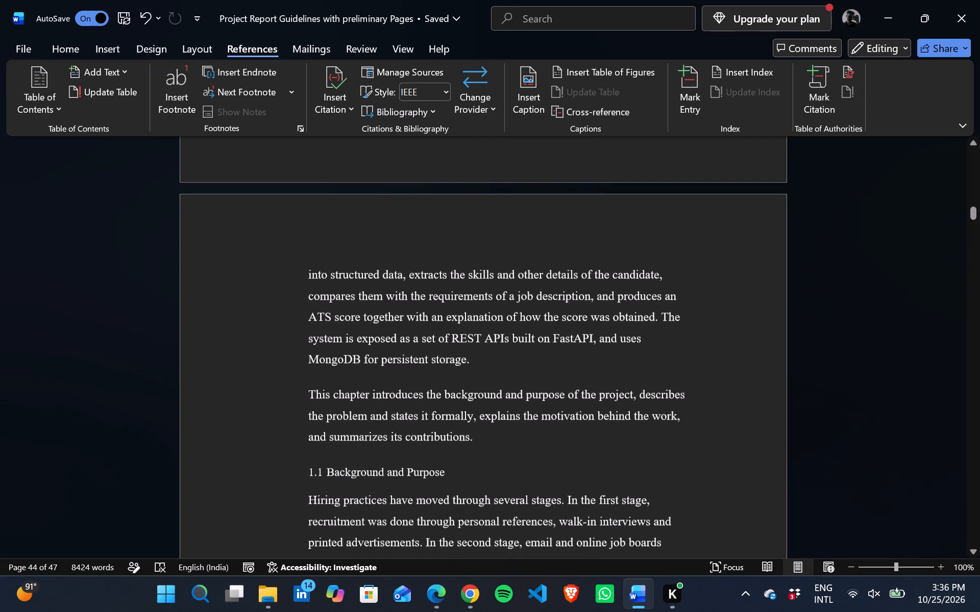
{"action": "scroll", "coordinate": [451, 329], "scroll_direction": "up", "scroll_amount": 4}
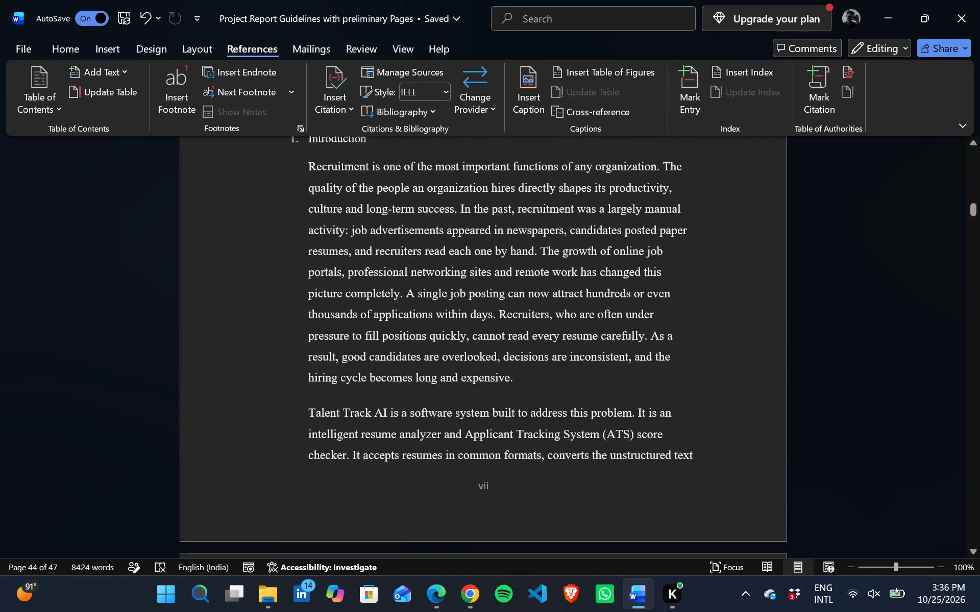
{"action": "scroll", "coordinate": [451, 329], "scroll_direction": "up", "scroll_amount": 1}
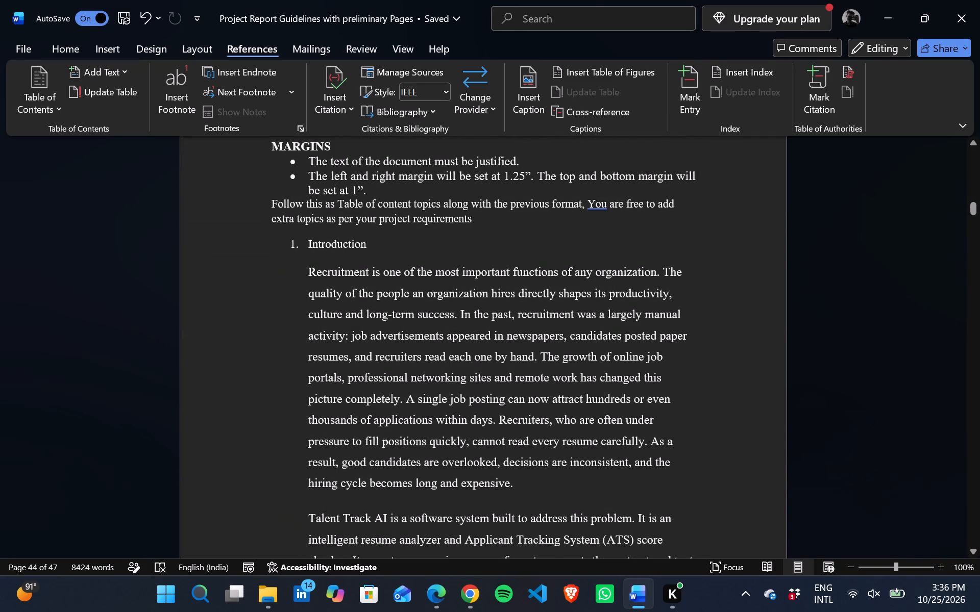
Add an empty paragraph after the first Introduction paragraph, which ends with "long and expensive.".
{"action": "left_click", "coordinate": [545, 483]}
{"action": "key", "text": "Return"}
Make the heading "1.1 Background and Purpose" bold.
{"action": "scroll", "coordinate": [545, 483], "scroll_direction": "down", "scroll_amount": 1}
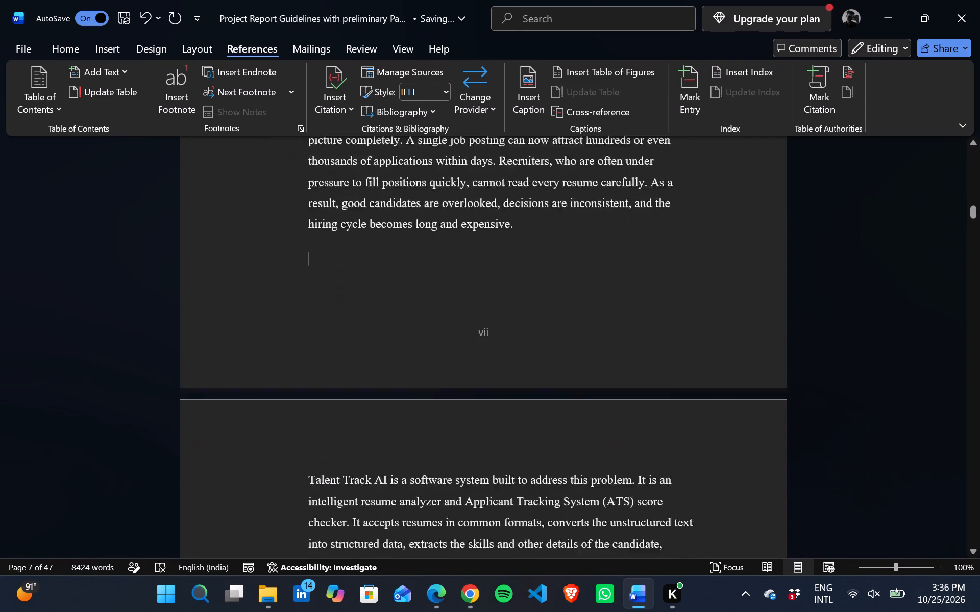
{"action": "scroll", "coordinate": [545, 483], "scroll_direction": "down", "scroll_amount": 2}
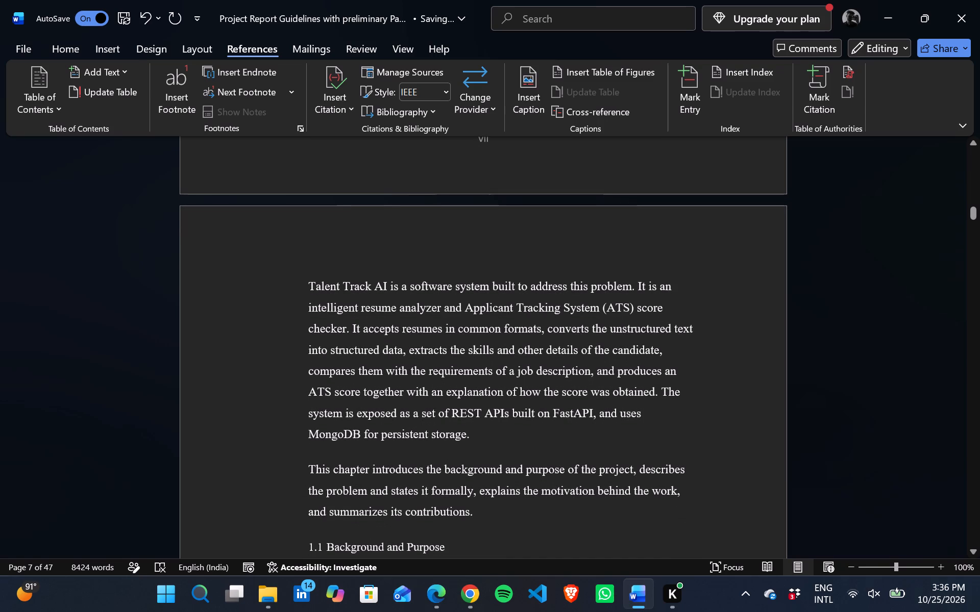
{"action": "scroll", "coordinate": [586, 443], "scroll_direction": "down", "scroll_amount": 1}
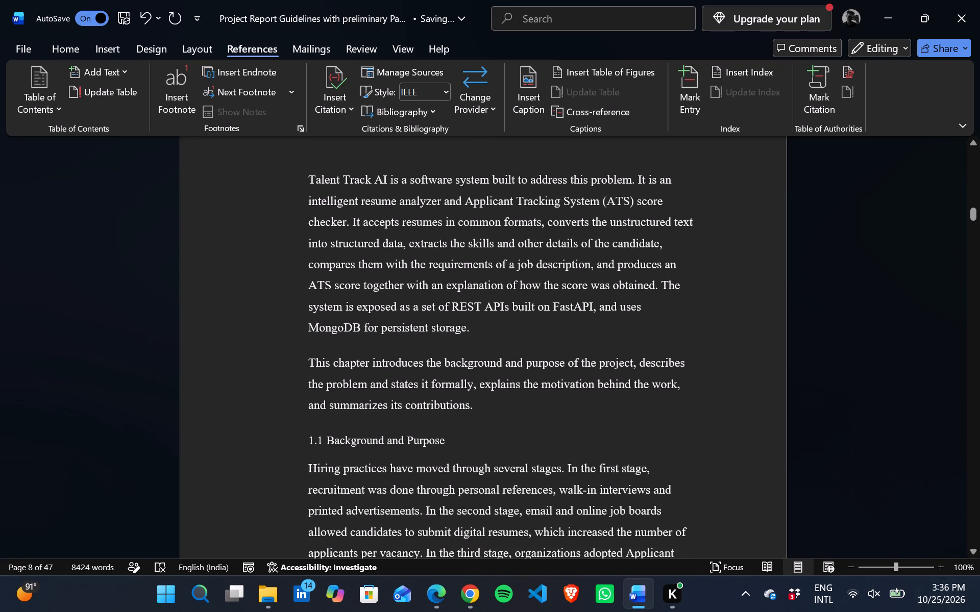
{"action": "triple_click", "coordinate": [359, 440]}
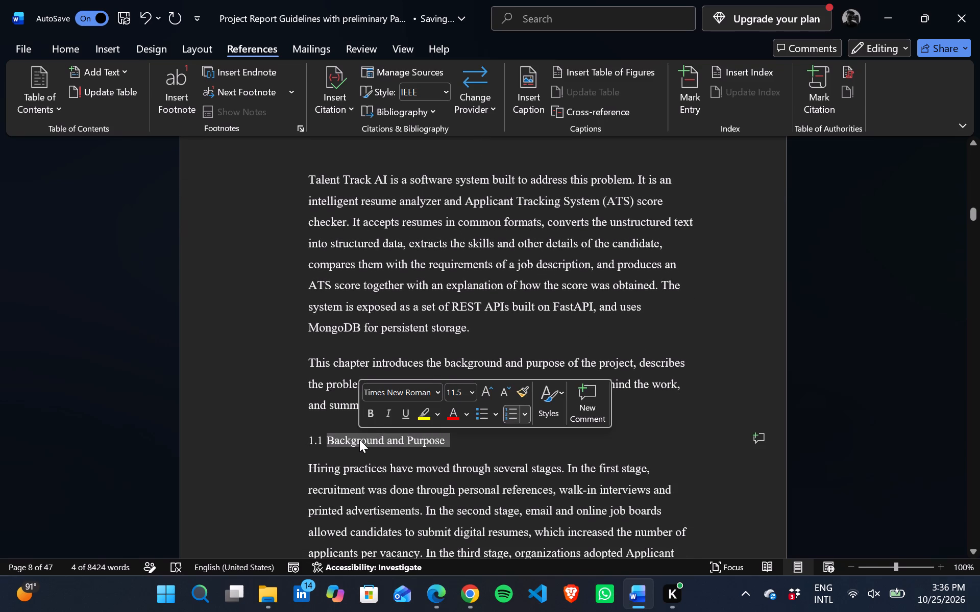
{"action": "left_click", "coordinate": [369, 411]}
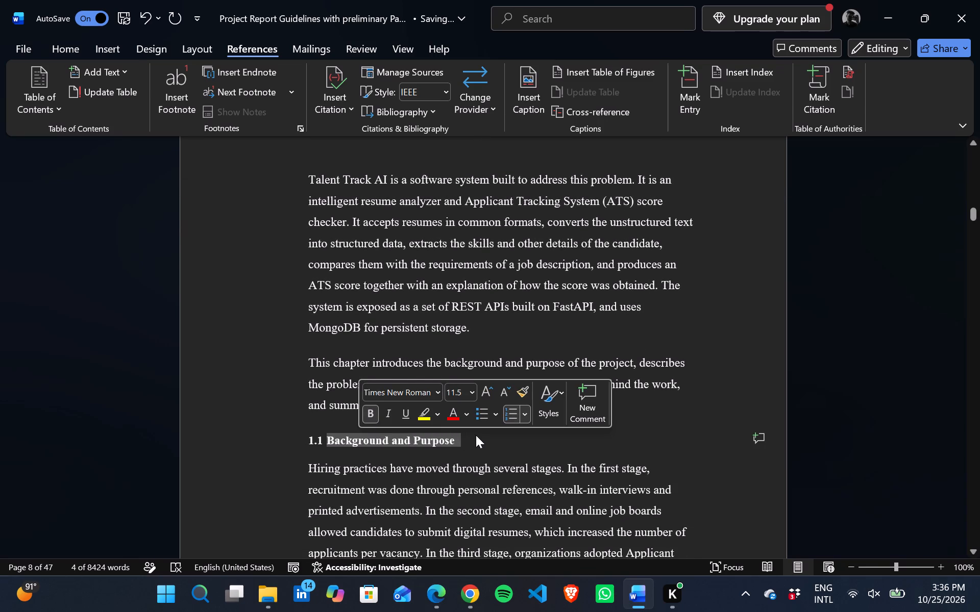
{"action": "left_click", "coordinate": [489, 435]}
Review the pages from the table of contents to section 1.2, checking spacing, page breaks and heading formatting.
{"action": "scroll", "coordinate": [482, 437], "scroll_direction": "down", "scroll_amount": 2}
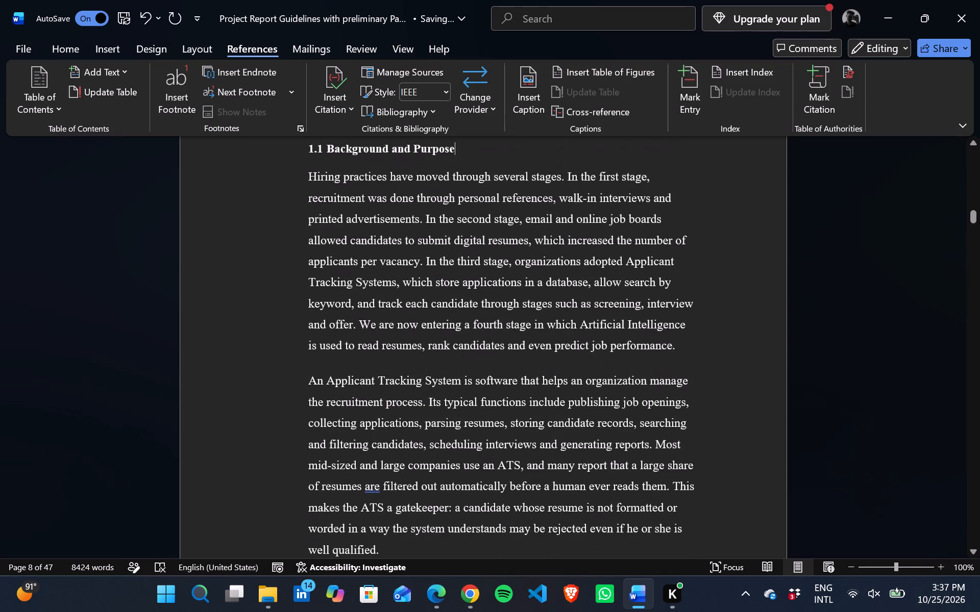
{"action": "scroll", "coordinate": [482, 437], "scroll_direction": "down", "scroll_amount": 4}
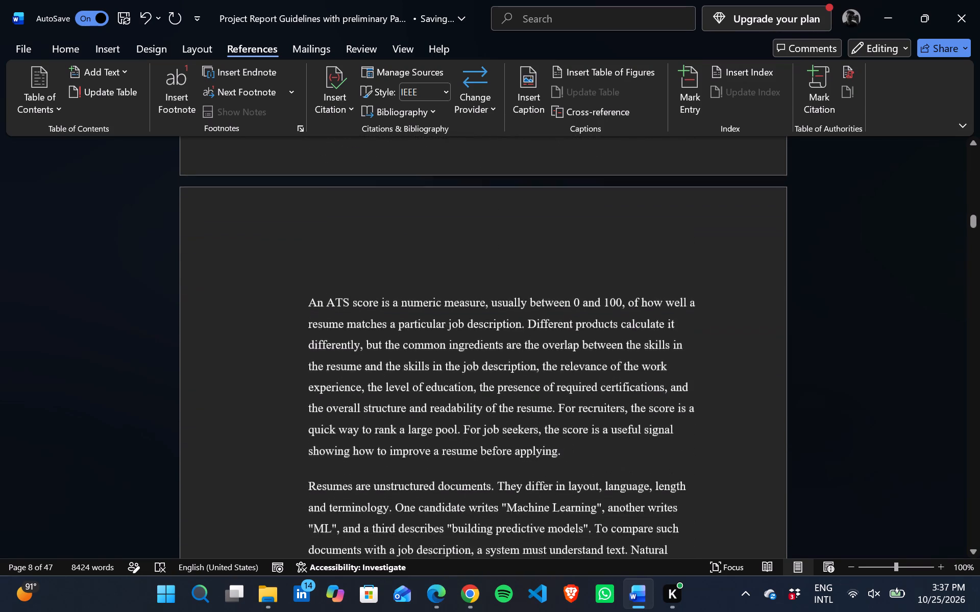
{"action": "scroll", "coordinate": [482, 437], "scroll_direction": "down", "scroll_amount": 4}
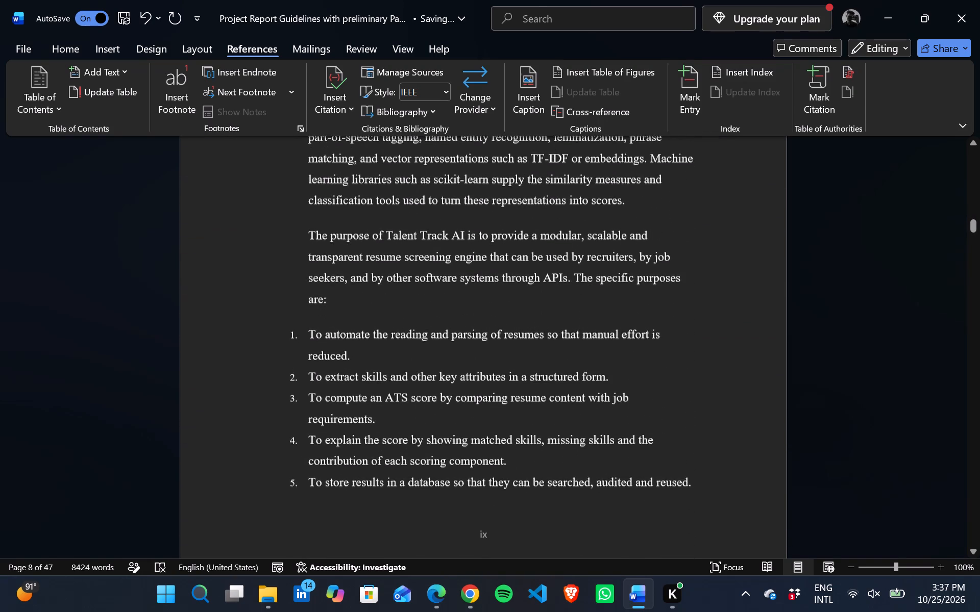
{"action": "scroll", "coordinate": [482, 437], "scroll_direction": "down", "scroll_amount": 1}
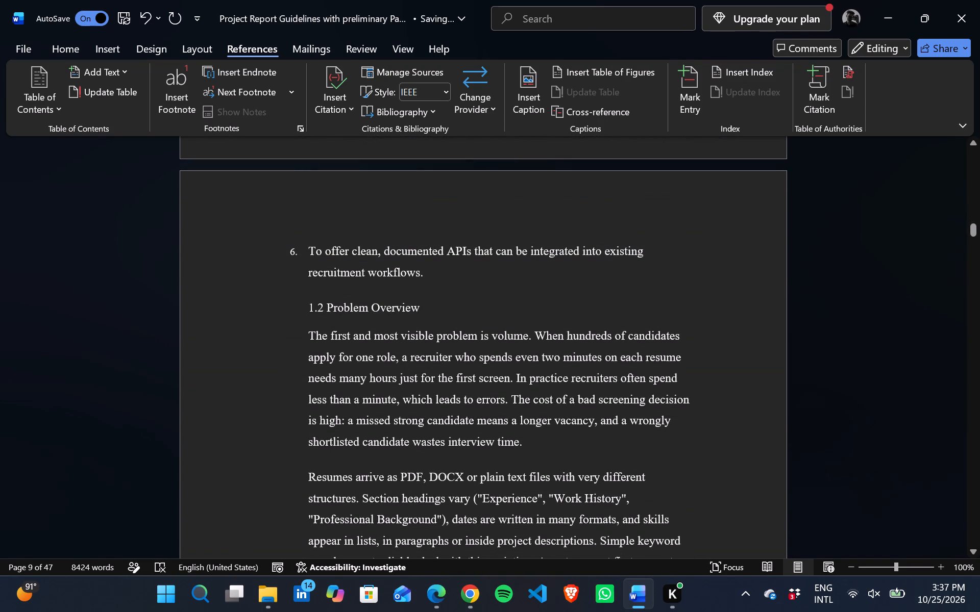
{"action": "scroll", "coordinate": [463, 277], "scroll_direction": "up", "scroll_amount": 2}
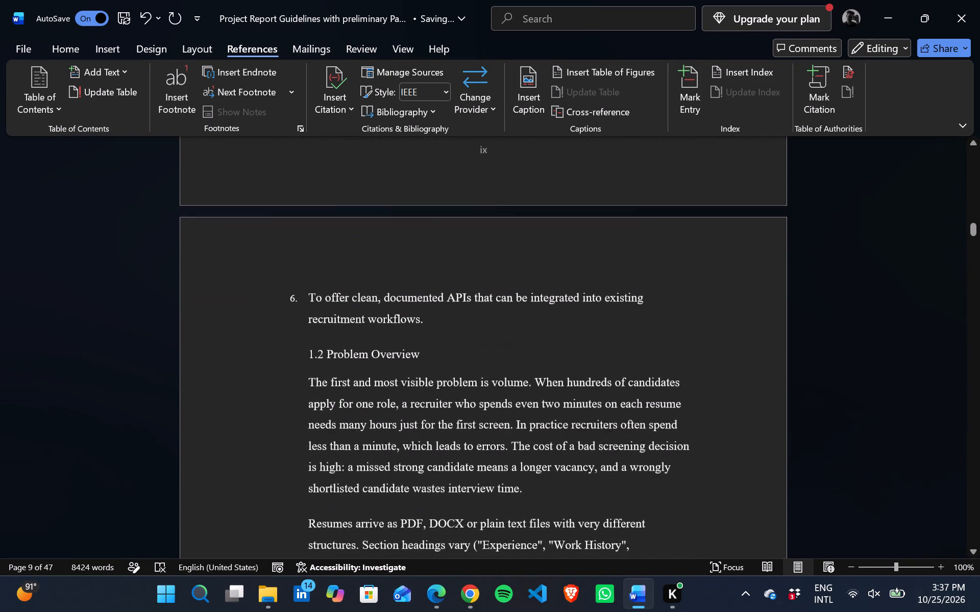
{"action": "scroll", "coordinate": [463, 277], "scroll_direction": "up", "scroll_amount": 4}
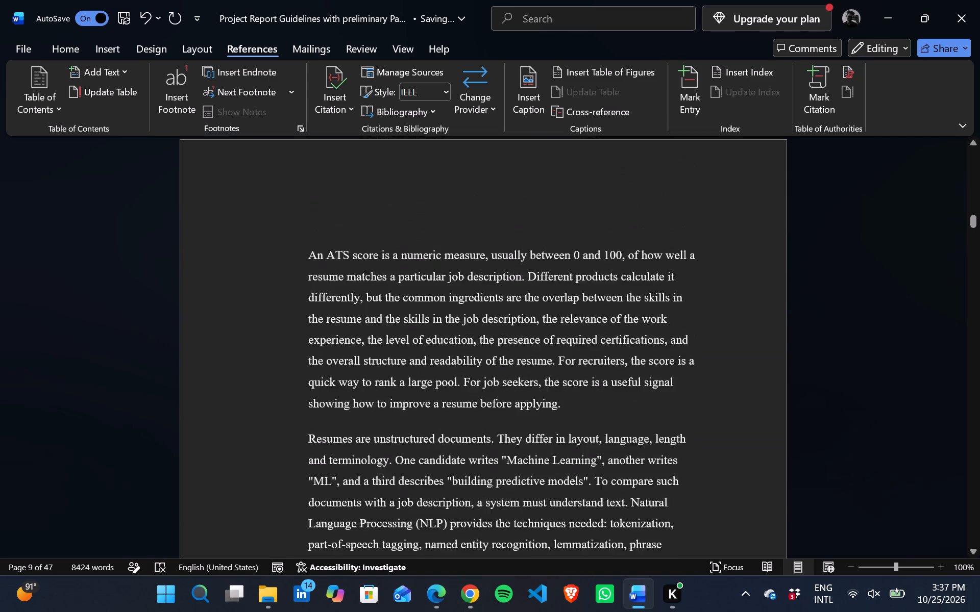
{"action": "scroll", "coordinate": [463, 277], "scroll_direction": "up", "scroll_amount": 1}
{"action": "scroll", "coordinate": [369, 394], "scroll_direction": "up", "scroll_amount": 2}
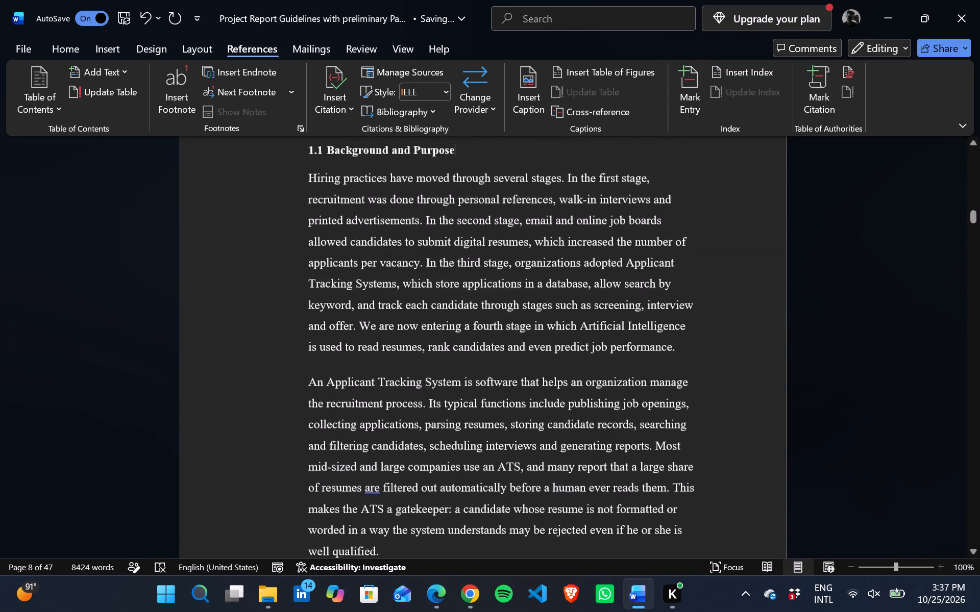
{"action": "scroll", "coordinate": [369, 394], "scroll_direction": "up", "scroll_amount": 4}
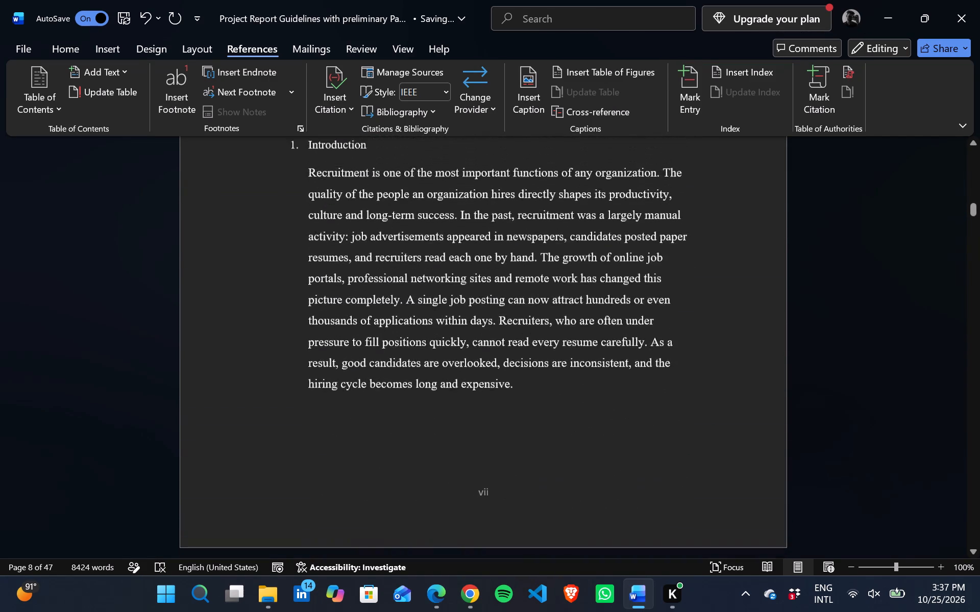
{"action": "scroll", "coordinate": [369, 394], "scroll_direction": "up", "scroll_amount": 4}
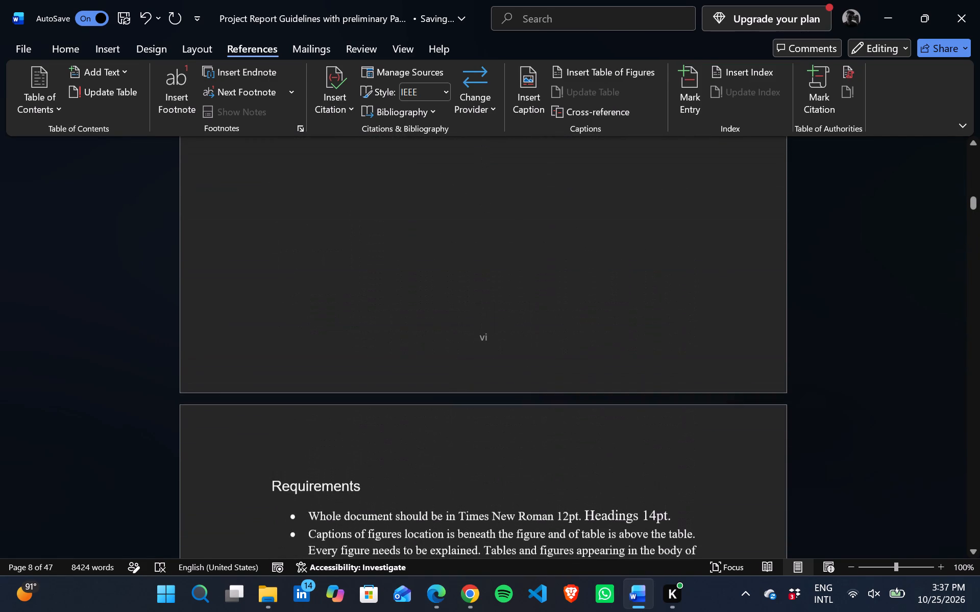
{"action": "scroll", "coordinate": [369, 394], "scroll_direction": "up", "scroll_amount": 4}
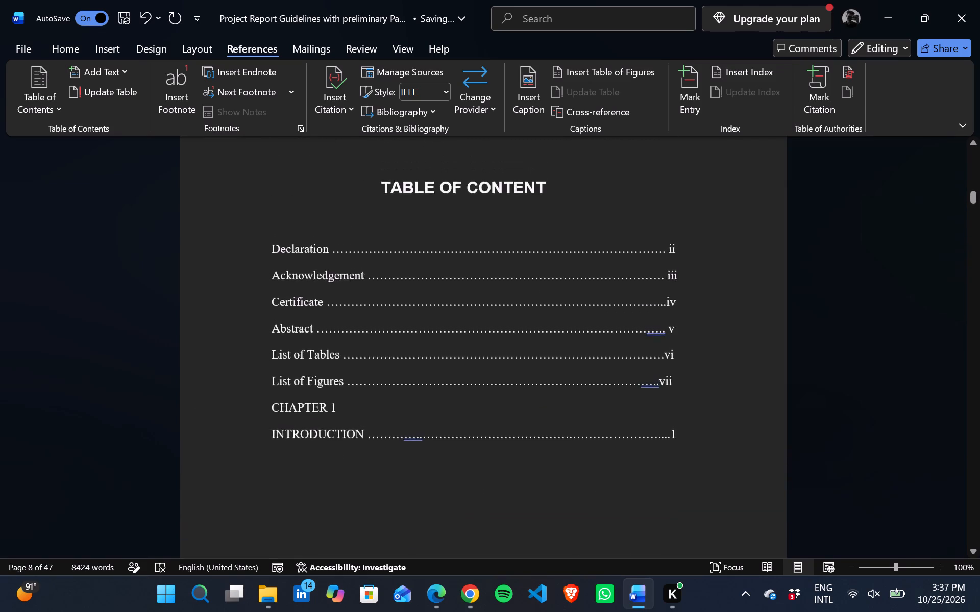
Remove the empty paragraph between the text ending "well qualified." and the paragraph beginning "An ATS score is a numeric measure".
{"action": "scroll", "coordinate": [369, 394], "scroll_direction": "down", "scroll_amount": 5}
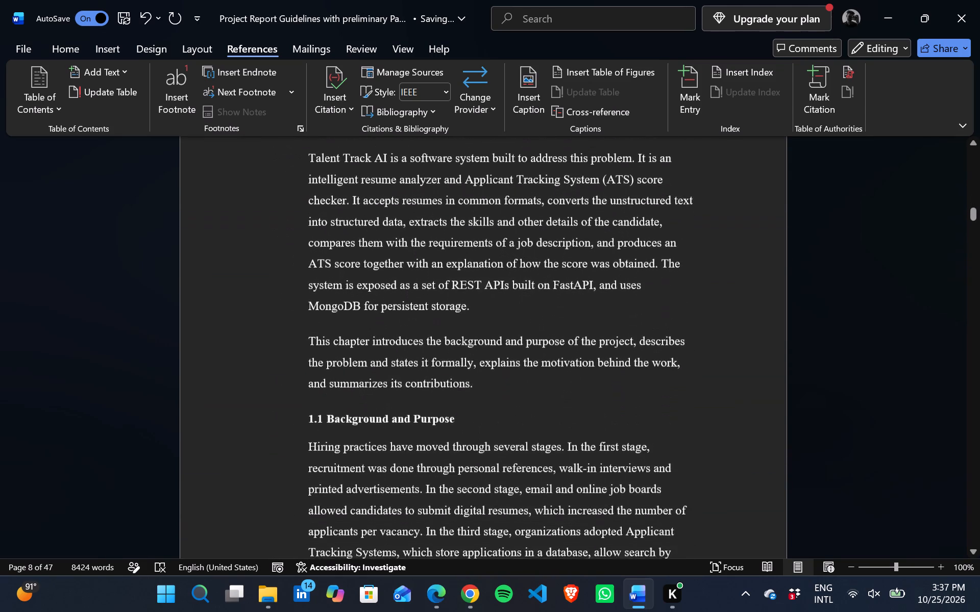
{"action": "scroll", "coordinate": [369, 394], "scroll_direction": "down", "scroll_amount": 4}
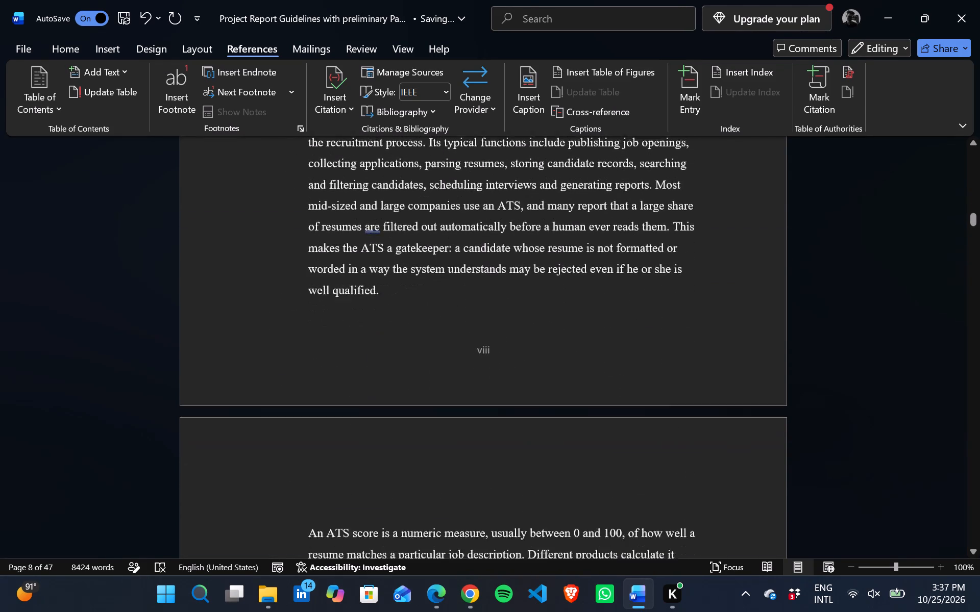
{"action": "scroll", "coordinate": [369, 394], "scroll_direction": "down", "scroll_amount": 2}
{"action": "left_click", "coordinate": [368, 310]}
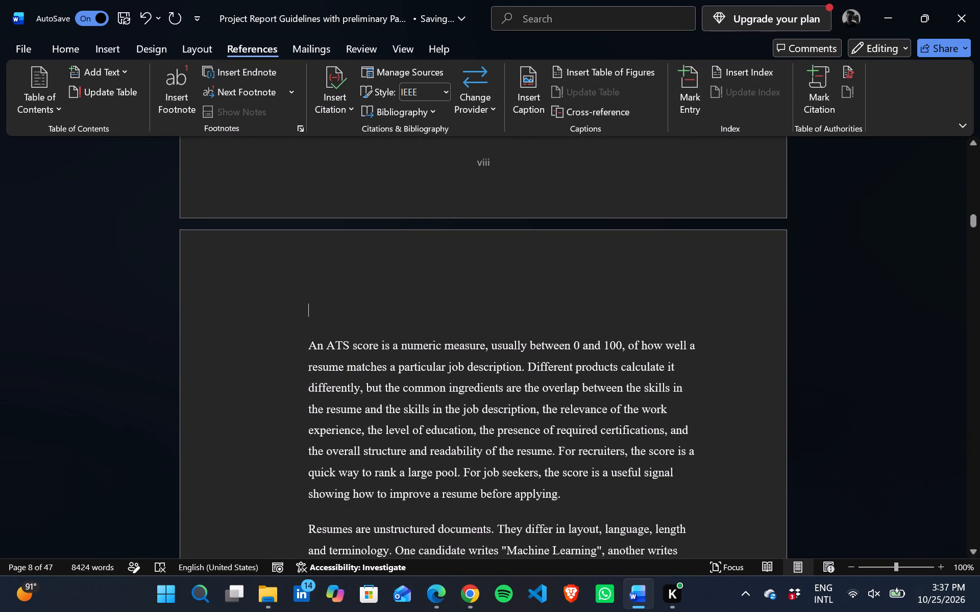
{"action": "key", "text": "BackSpace"}
{"action": "key", "text": "BackSpace"}
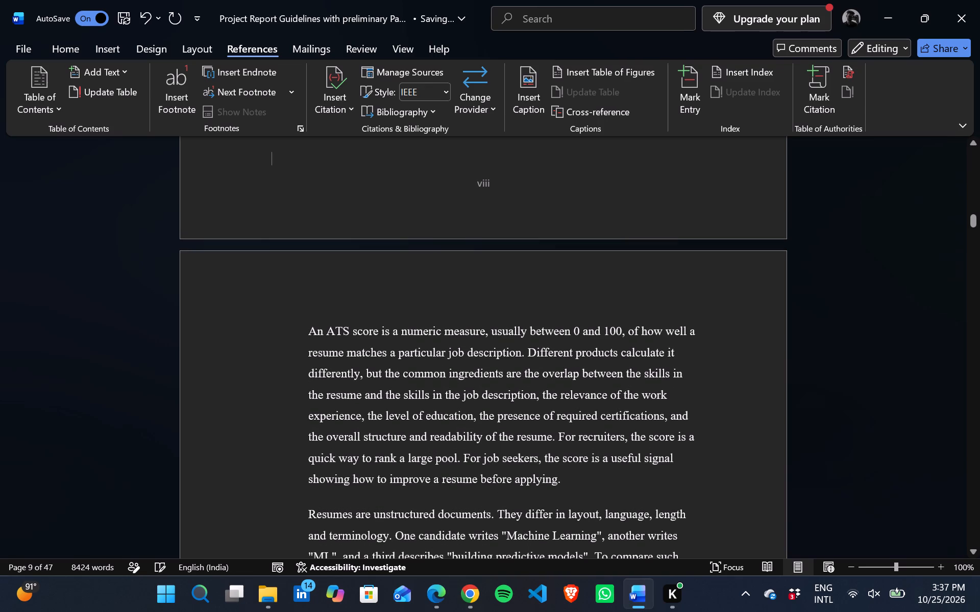
{"action": "scroll", "coordinate": [368, 310], "scroll_direction": "right", "scroll_amount": 1}
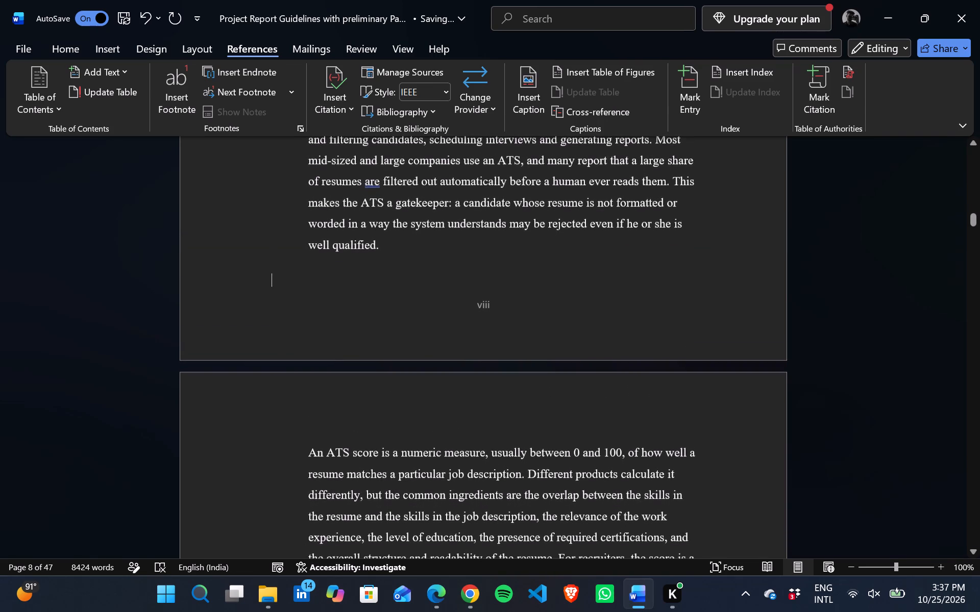
{"action": "key", "text": "BackSpace"}
Make the heading "1.2 Problem Overview" bold.
{"action": "scroll", "coordinate": [368, 310], "scroll_direction": "down", "scroll_amount": 4}
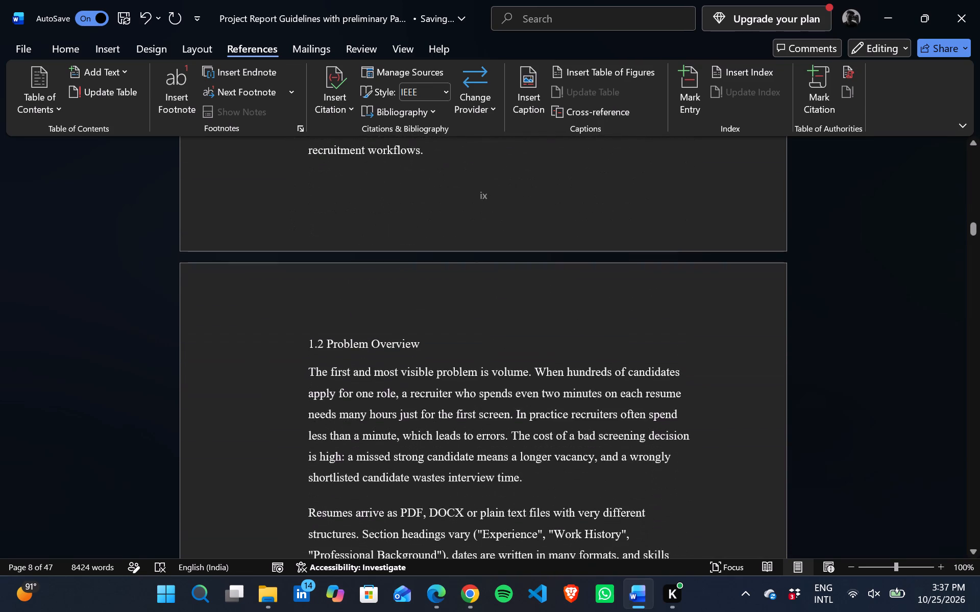
{"action": "scroll", "coordinate": [368, 310], "scroll_direction": "down", "scroll_amount": 2}
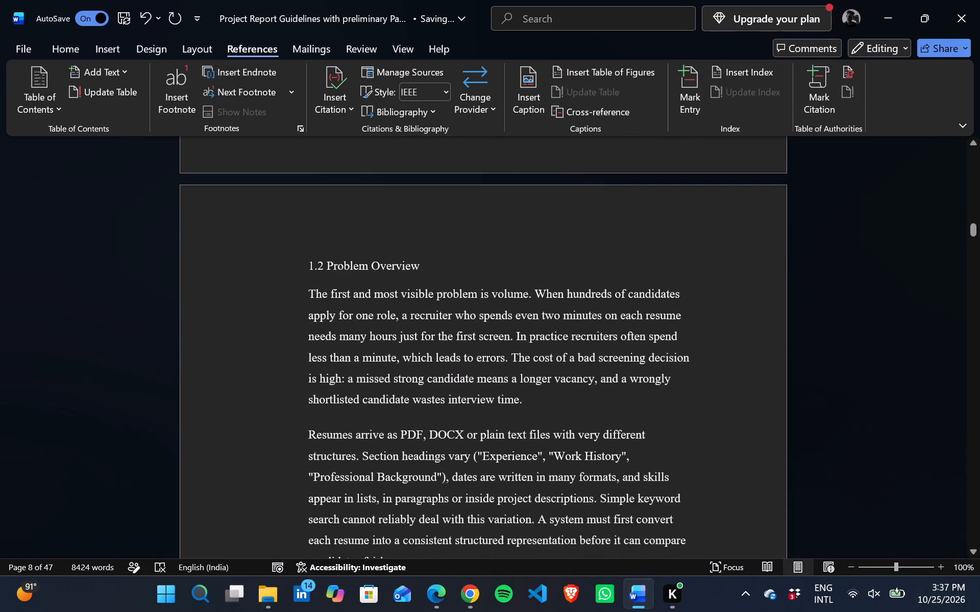
{"action": "scroll", "coordinate": [368, 310], "scroll_direction": "down", "scroll_amount": 1}
{"action": "left_click", "coordinate": [311, 231]}
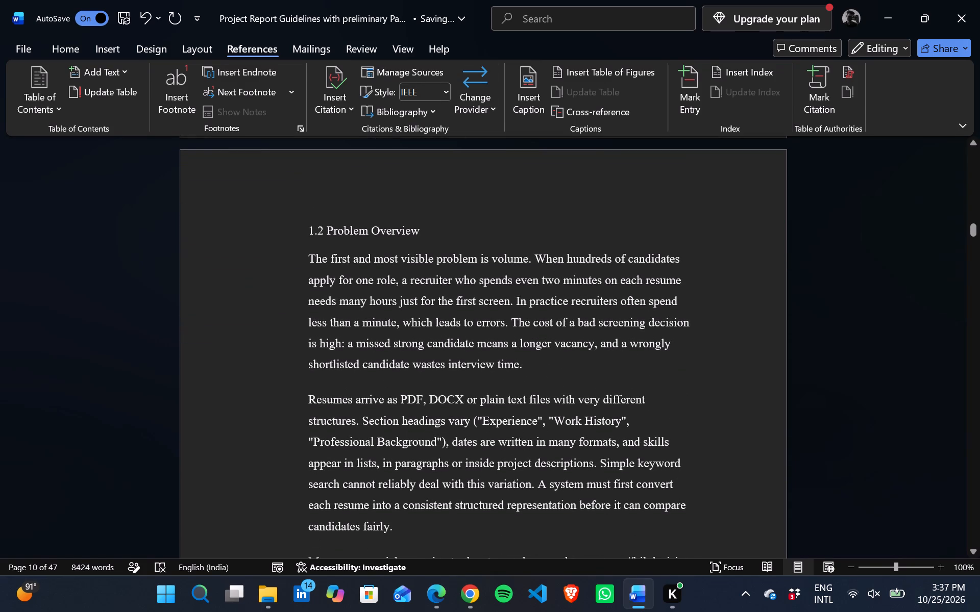
{"action": "left_click_drag", "start_coordinate": [311, 231], "coordinate": [320, 256]}
{"action": "left_click_drag", "start_coordinate": [320, 256], "coordinate": [309, 256]}
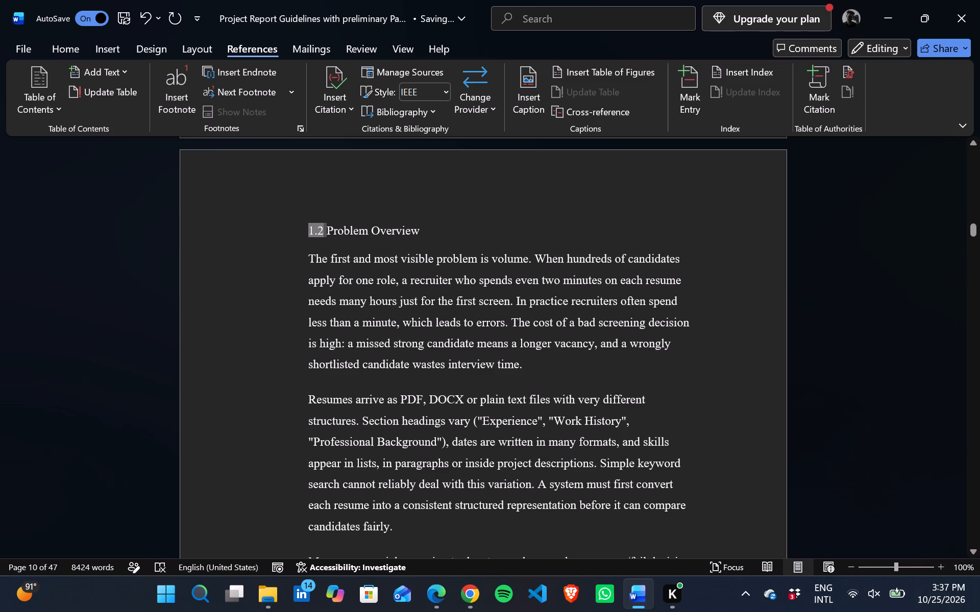
{"action": "left_click_drag", "start_coordinate": [330, 231], "coordinate": [430, 233]}
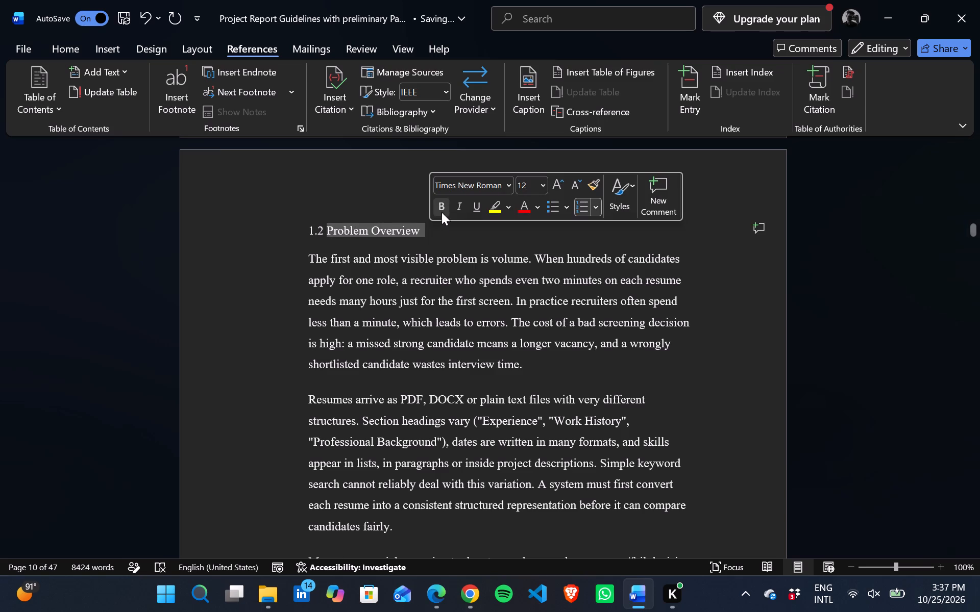
{"action": "left_click", "coordinate": [442, 209]}
{"action": "left_click", "coordinate": [437, 241]}
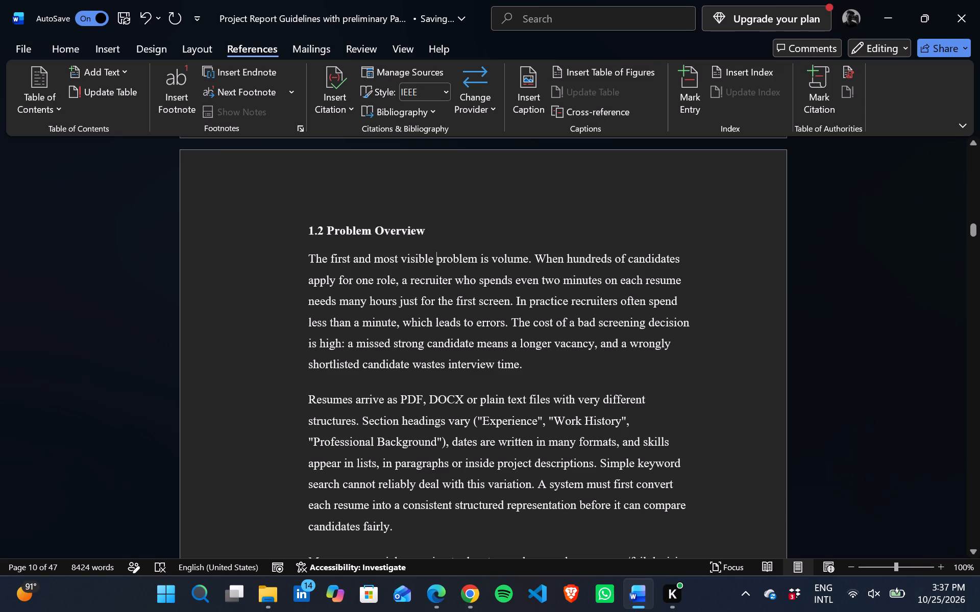
Make the heading "1.3 Problem Statement" bold.
{"action": "scroll", "coordinate": [437, 241], "scroll_direction": "down", "scroll_amount": 5}
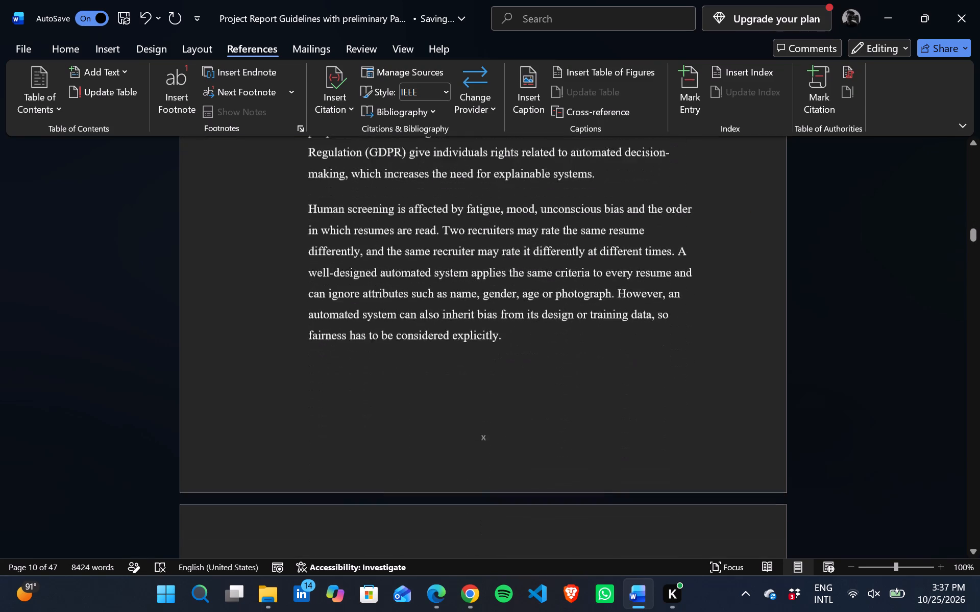
{"action": "scroll", "coordinate": [437, 241], "scroll_direction": "down", "scroll_amount": 4}
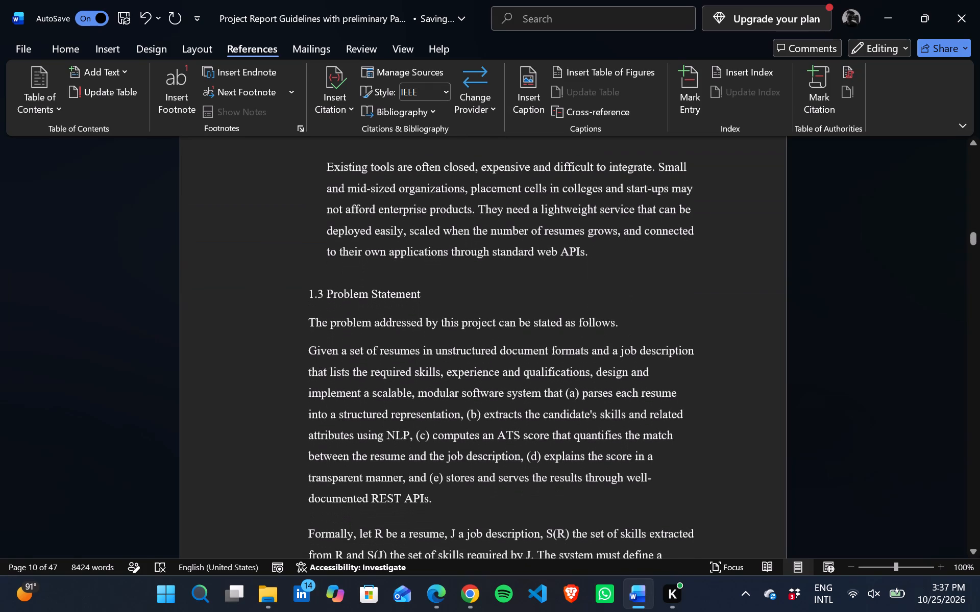
{"action": "left_click_drag", "start_coordinate": [328, 289], "coordinate": [406, 285]}
{"action": "left_click", "coordinate": [420, 256]}
{"action": "left_click", "coordinate": [395, 306]}
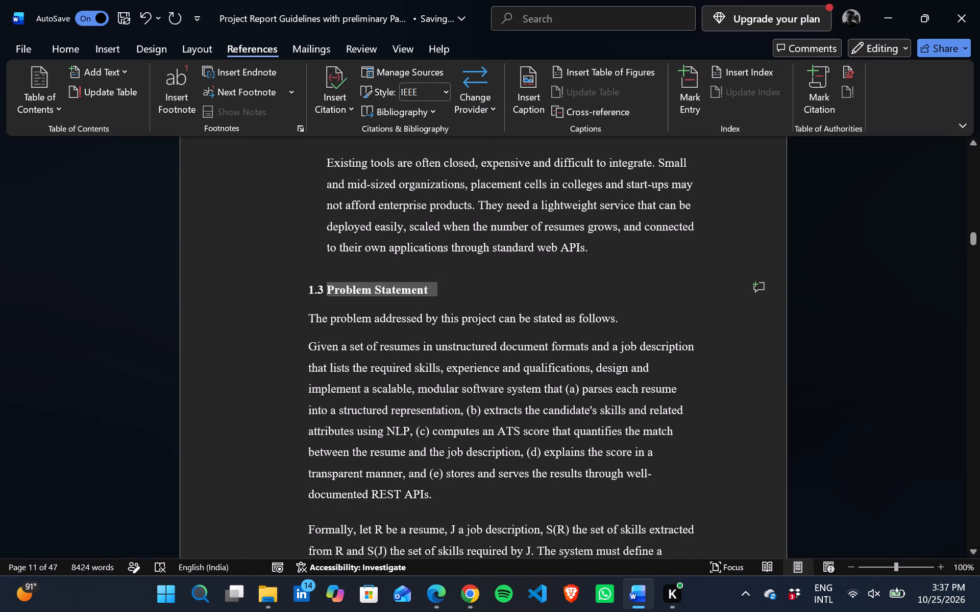
Make the heading "1.4 Motivation of Project" bold.
{"action": "scroll", "coordinate": [395, 306], "scroll_direction": "down", "scroll_amount": 3}
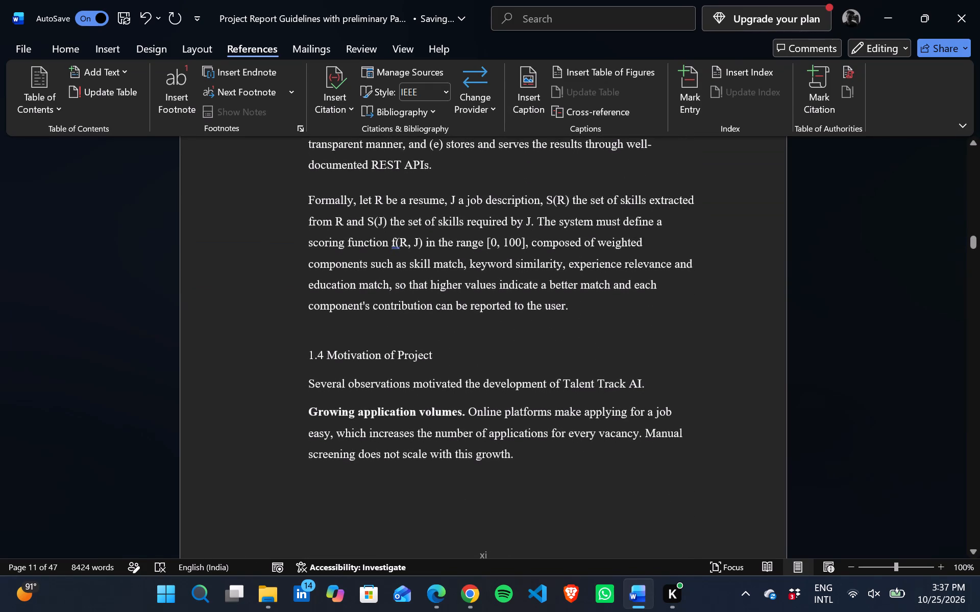
{"action": "left_click_drag", "start_coordinate": [329, 355], "coordinate": [428, 348]}
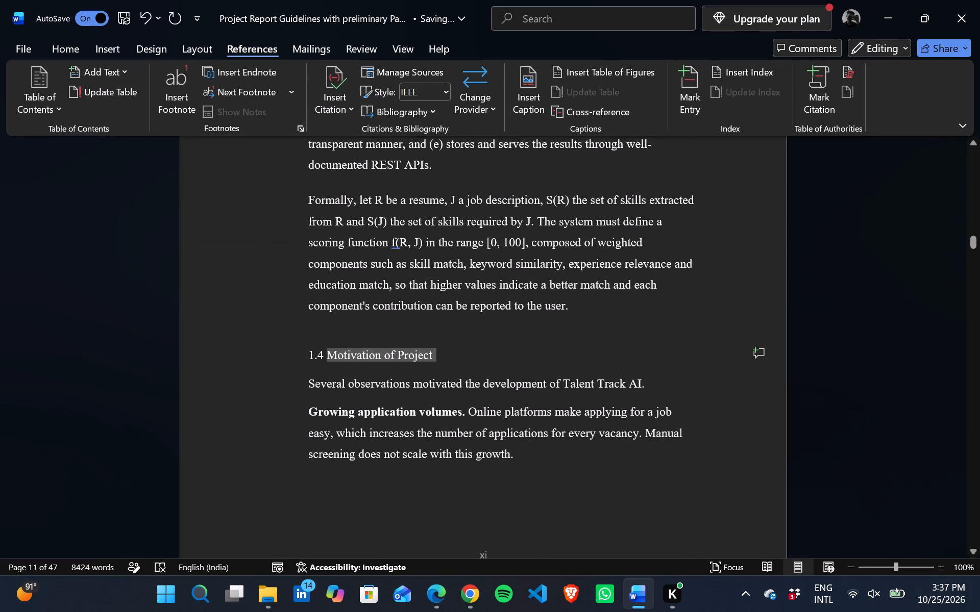
{"action": "left_click_drag", "start_coordinate": [428, 348], "coordinate": [429, 348]}
{"action": "left_click", "coordinate": [439, 325]}
{"action": "left_click", "coordinate": [387, 393]}
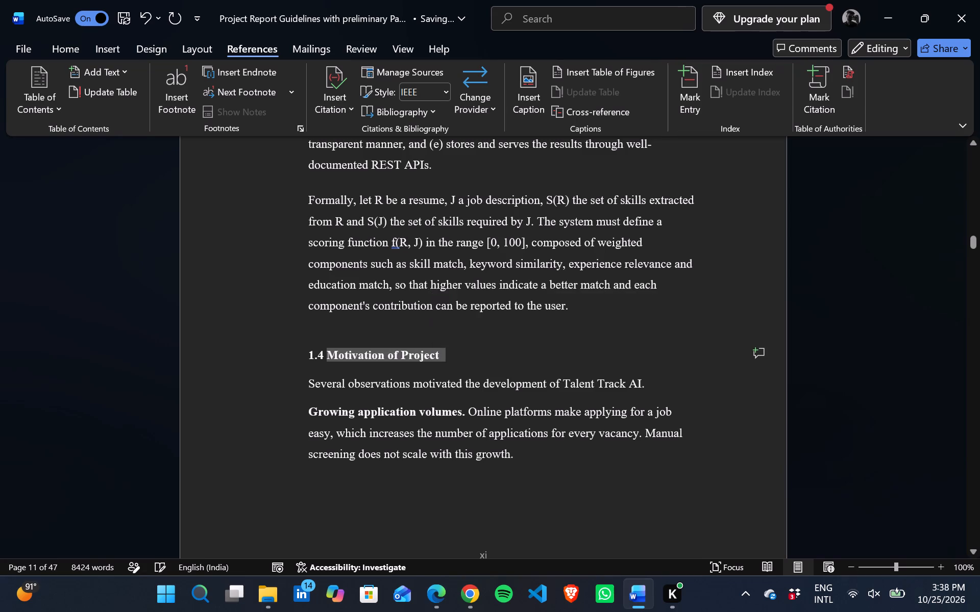
Move the heading "1.4 Motivation of Project" to the next page by adding six empty paragraphs after "reported to the user.".
{"action": "scroll", "coordinate": [387, 393], "scroll_direction": "down", "scroll_amount": 3}
{"action": "scroll", "coordinate": [387, 393], "scroll_direction": "up", "scroll_amount": 1}
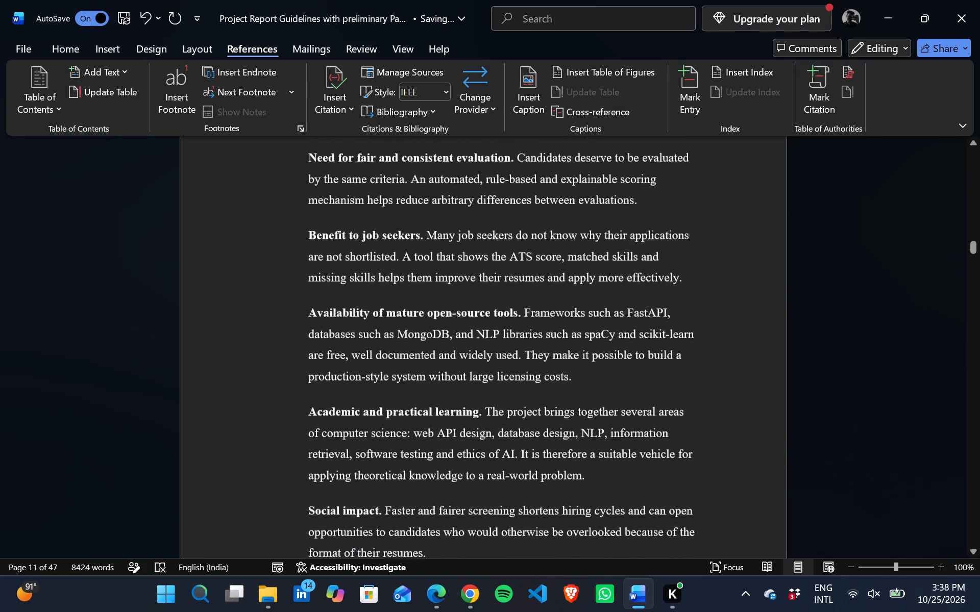
{"action": "scroll", "coordinate": [387, 393], "scroll_direction": "up", "scroll_amount": 2}
{"action": "scroll", "coordinate": [473, 271], "scroll_direction": "up", "scroll_amount": 1}
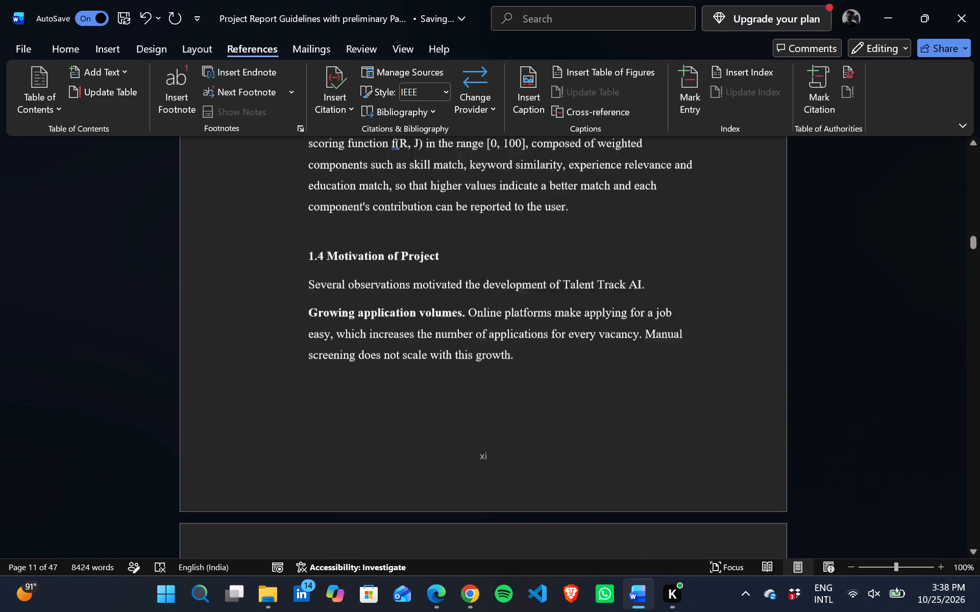
{"action": "scroll", "coordinate": [473, 271], "scroll_direction": "up", "scroll_amount": 1}
{"action": "left_click", "coordinate": [449, 345]}
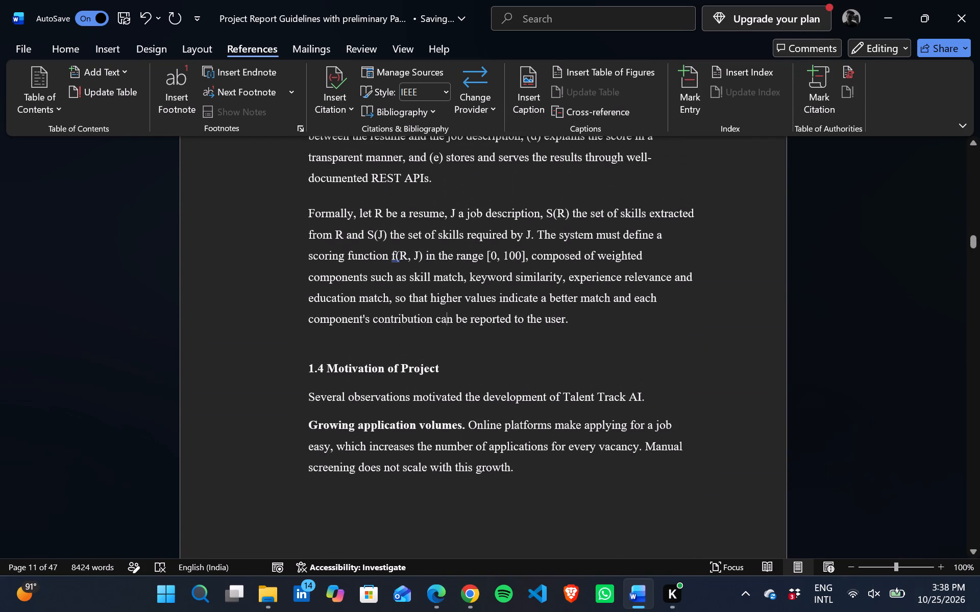
{"action": "left_click", "coordinate": [596, 324]}
{"action": "key", "text": "Return"}
{"action": "key", "text": "Return"}
{"action": "key", "text": "Return"}
{"action": "key", "text": "Return"}
{"action": "key", "text": "Return"}
{"action": "key", "text": "Return"}
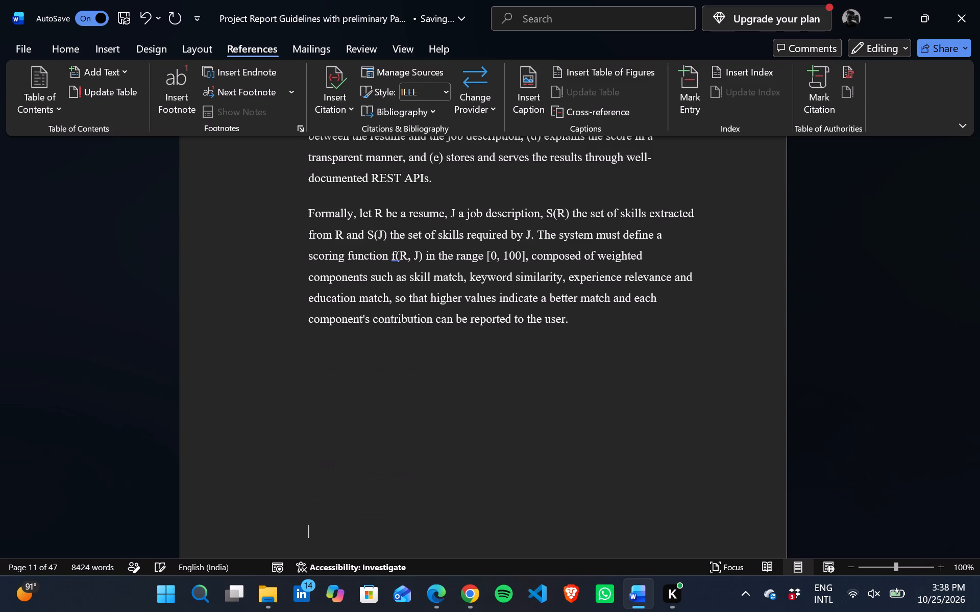
{"action": "scroll", "coordinate": [596, 324], "scroll_direction": "down", "scroll_amount": 2}
{"action": "right_click", "coordinate": [596, 324]}
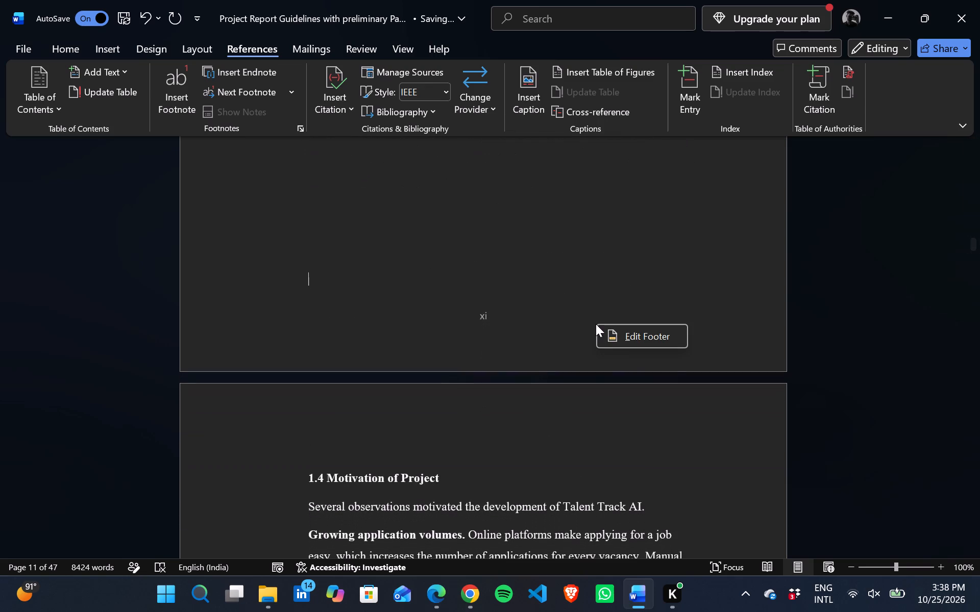
{"action": "key", "text": "BackSpace"}
{"action": "key", "text": "BackSpace"}
Remove one surplus empty paragraph above the heading "1.4 Motivation of Project", keeping the heading at the top of the next page.
{"action": "left_click", "coordinate": [471, 276]}
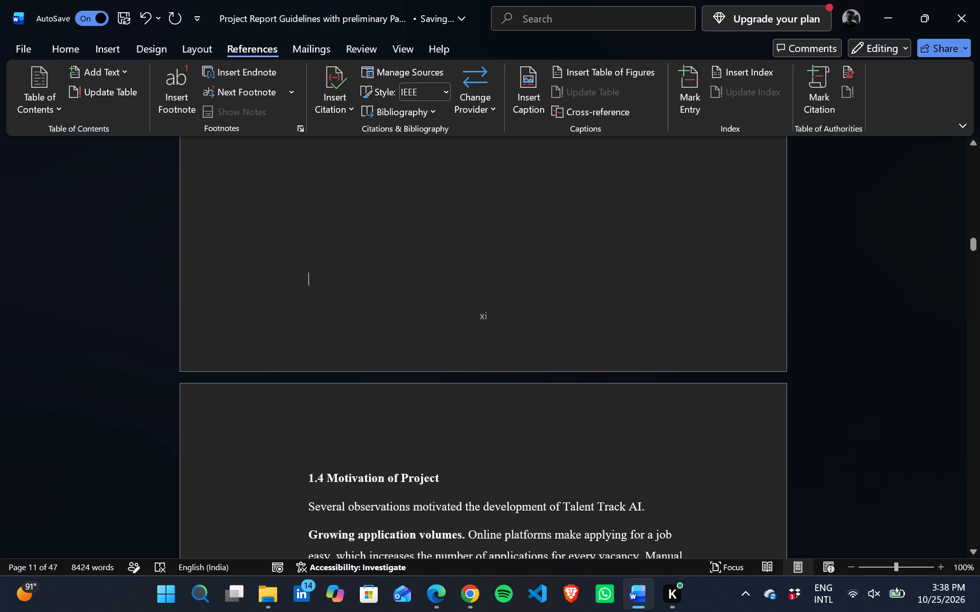
{"action": "key", "text": "BackSpace"}
{"action": "key", "text": "BackSpace"}
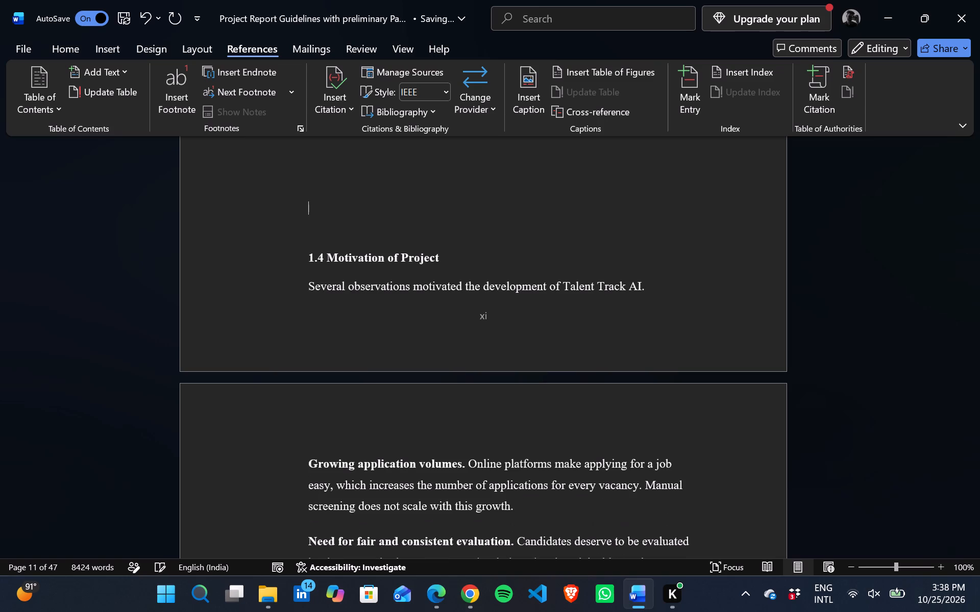
{"action": "key", "text": "Return"}
Move the heading "1.5 Contribution of Project" to the next page by adding four empty paragraphs after "format of their resumes.".
{"action": "scroll", "coordinate": [471, 258], "scroll_direction": "down", "scroll_amount": 2}
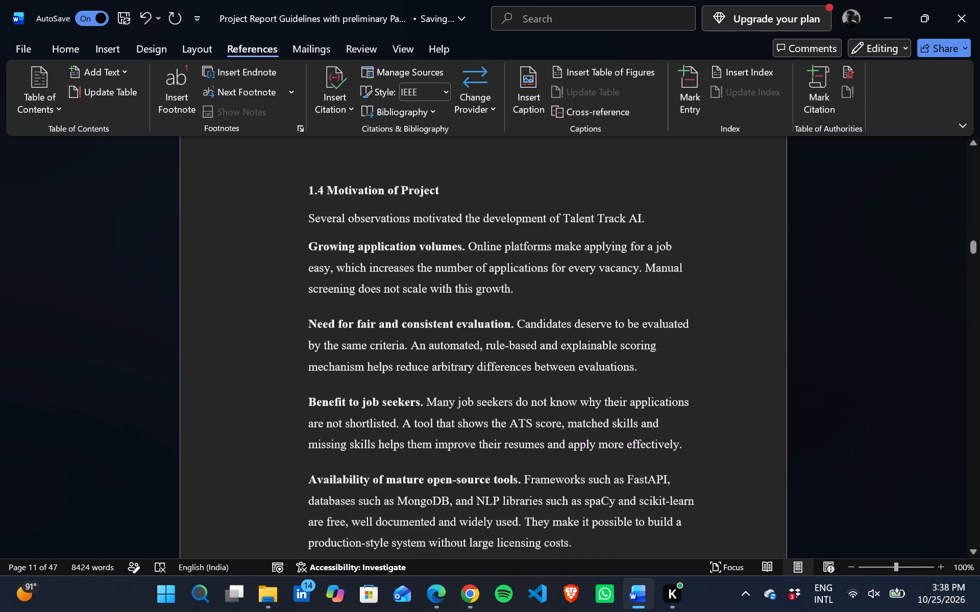
{"action": "scroll", "coordinate": [471, 258], "scroll_direction": "down", "scroll_amount": 1}
{"action": "scroll", "coordinate": [456, 375], "scroll_direction": "down", "scroll_amount": 4}
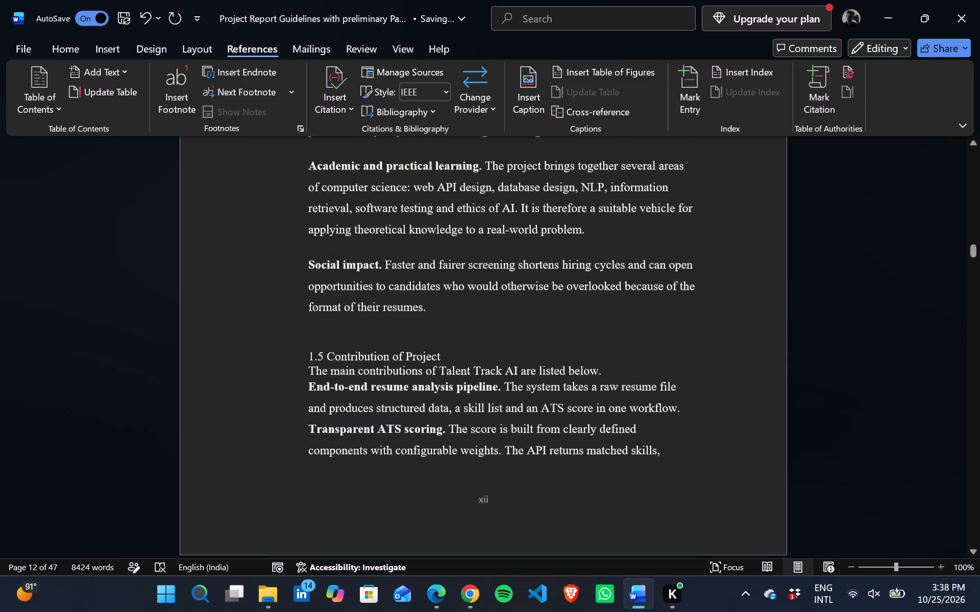
{"action": "scroll", "coordinate": [458, 350], "scroll_direction": "down", "scroll_amount": 1}
{"action": "left_click", "coordinate": [399, 268]}
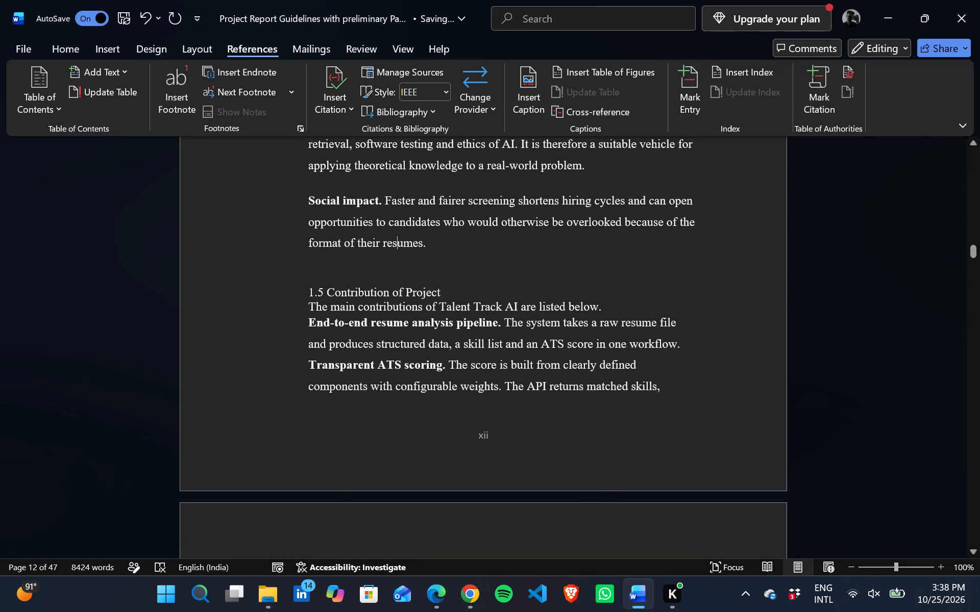
{"action": "key", "text": "Right"}
{"action": "key", "text": "Right"}
{"action": "key", "text": "Right"}
{"action": "key", "text": "Right"}
{"action": "key", "text": "Right"}
{"action": "key", "text": "Return"}
{"action": "key", "text": "Return"}
{"action": "key", "text": "Return"}
{"action": "key", "text": "Return"}
{"action": "scroll", "coordinate": [399, 268], "scroll_direction": "down", "scroll_amount": 1}
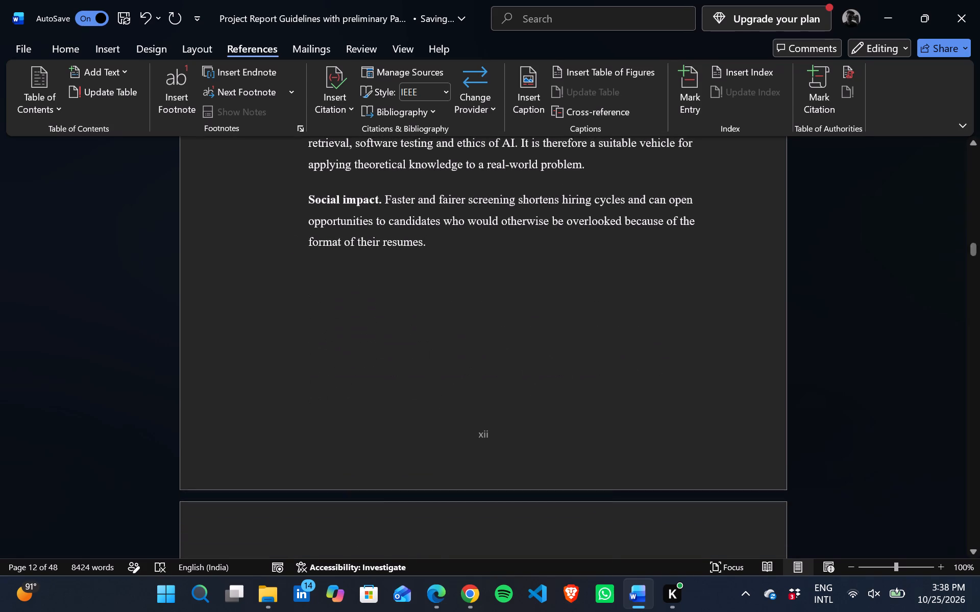
{"action": "scroll", "coordinate": [399, 268], "scroll_direction": "down", "scroll_amount": 1}
{"action": "left_click_drag", "start_coordinate": [399, 268], "coordinate": [401, 368]}
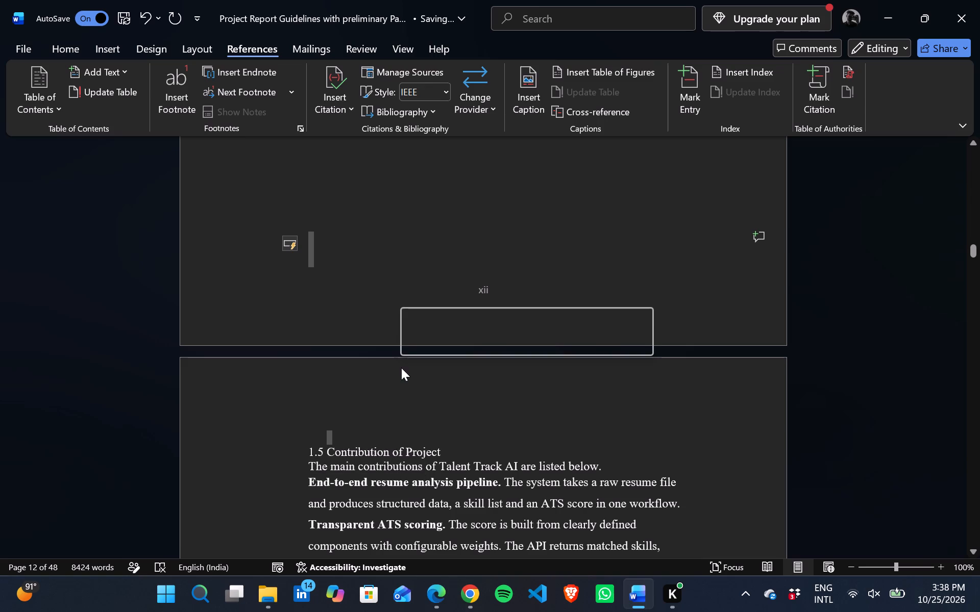
{"action": "left_click", "coordinate": [443, 410]}
Insert an empty, unnumbered line between the heading "1.5 Contribution of Project" and its introductory sentence.
{"action": "scroll", "coordinate": [443, 410], "scroll_direction": "down", "scroll_amount": 1}
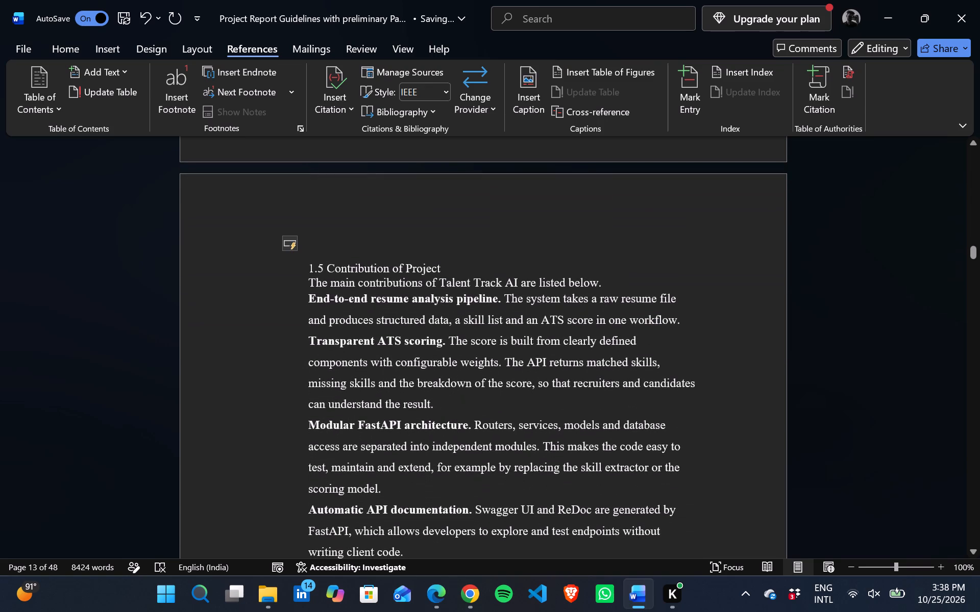
{"action": "left_click", "coordinate": [444, 271]}
{"action": "key", "text": "Return"}
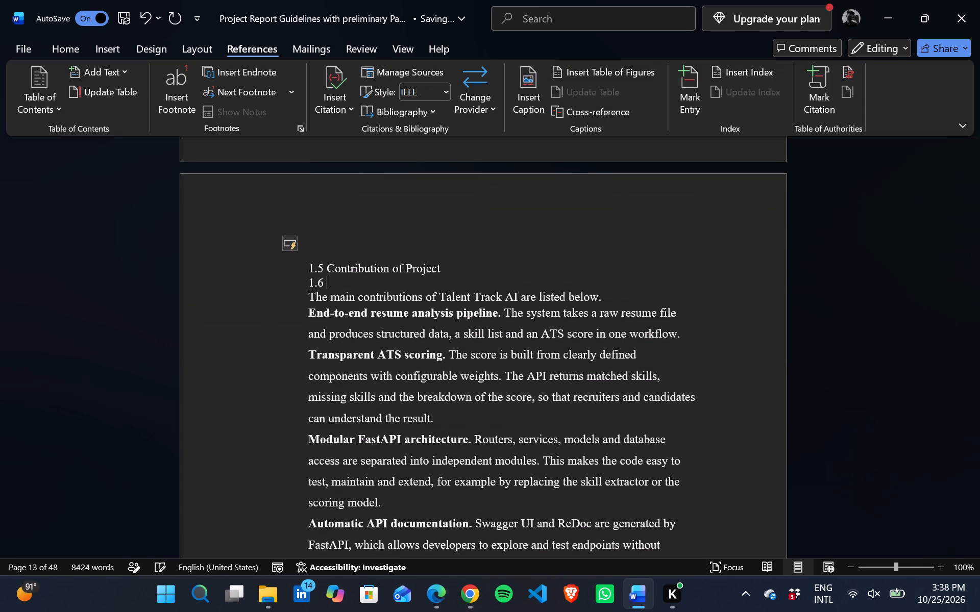
{"action": "key", "text": "BackSpace"}
Make the heading "1.5 Contribution of Project" bold.
{"action": "left_click_drag", "start_coordinate": [327, 270], "coordinate": [438, 267]}
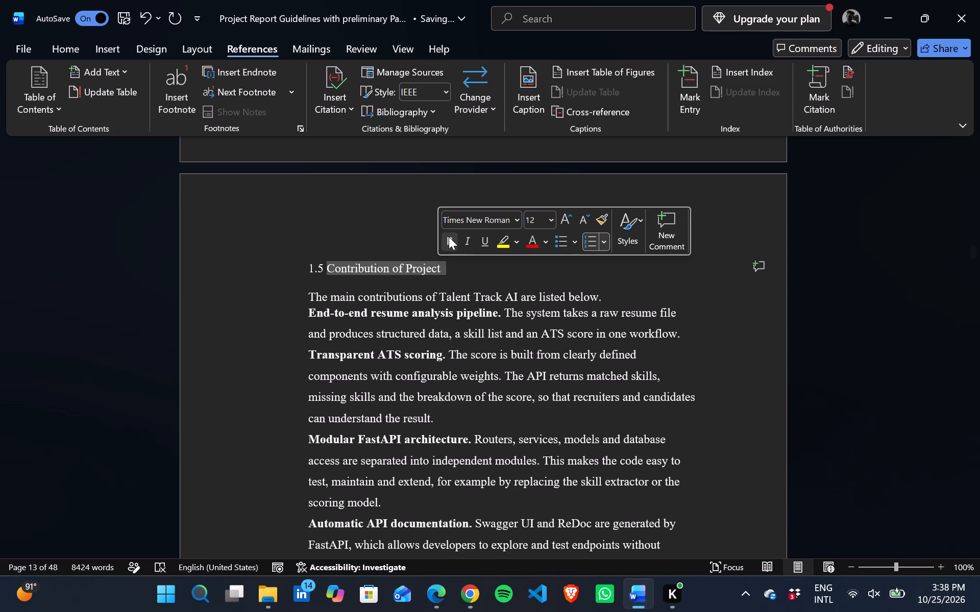
{"action": "left_click", "coordinate": [449, 237]}
{"action": "left_click", "coordinate": [389, 296]}
Move the chapter heading "2. Review of Literature" to the next page by adding three empty paragraphs after "redesigning the whole platform.".
{"action": "scroll", "coordinate": [389, 296], "scroll_direction": "down", "scroll_amount": 2}
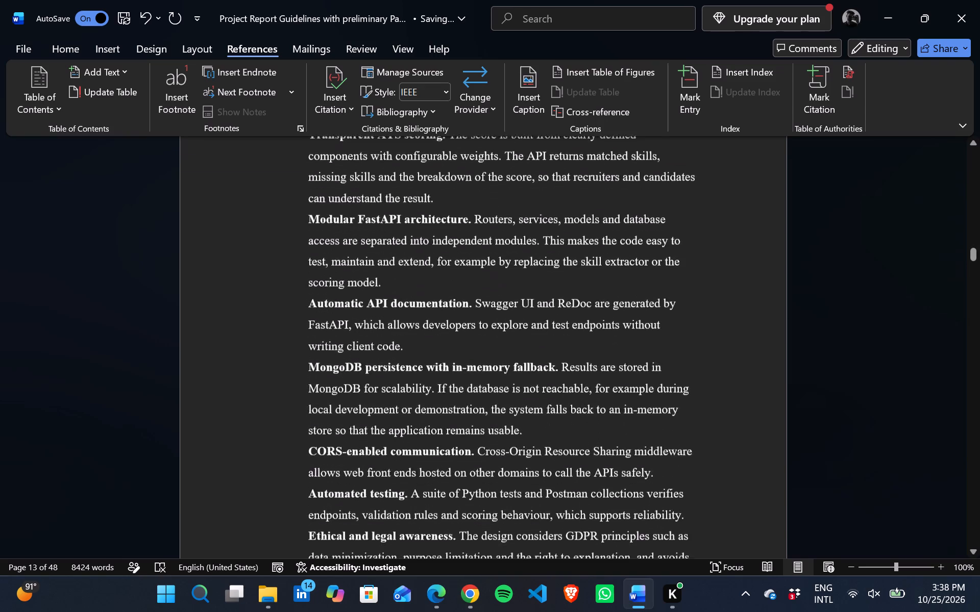
{"action": "scroll", "coordinate": [389, 296], "scroll_direction": "down", "scroll_amount": 1}
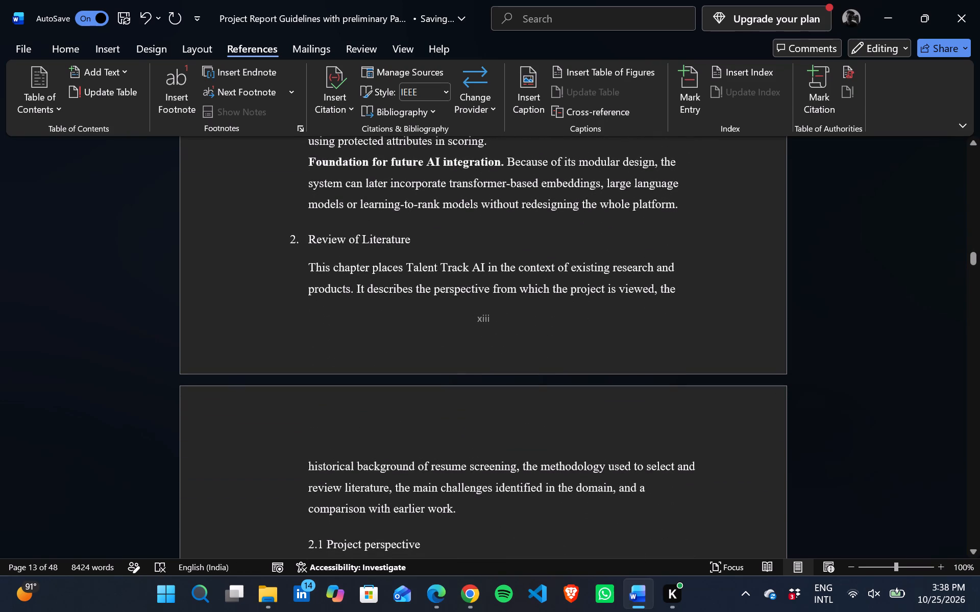
{"action": "left_click", "coordinate": [695, 207]}
{"action": "key", "text": "Return"}
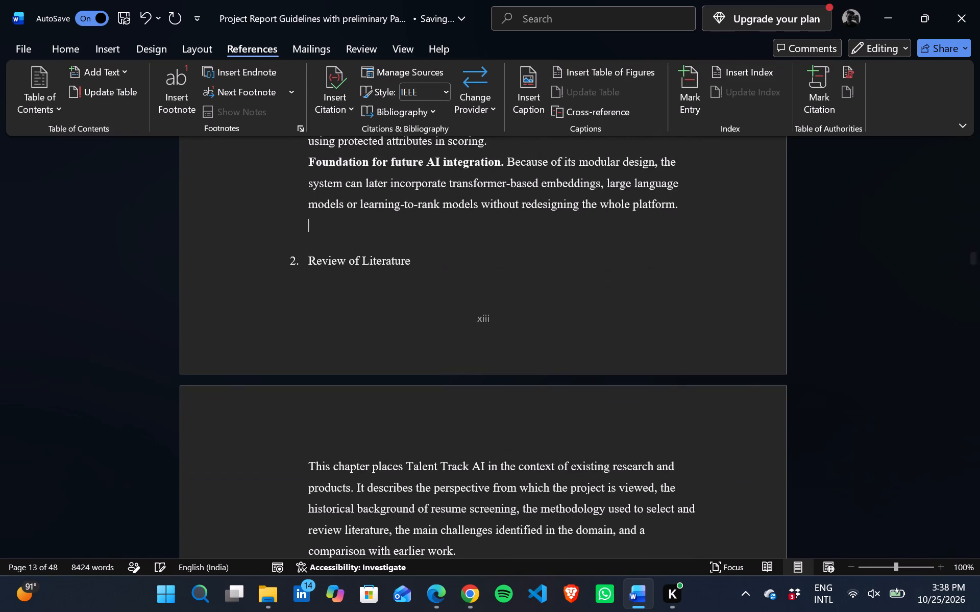
{"action": "key", "text": "Return"}
{"action": "key", "text": "Return"}
Make the chapter heading "2. Review of Literature" bold.
{"action": "scroll", "coordinate": [695, 207], "scroll_direction": "down", "scroll_amount": 1}
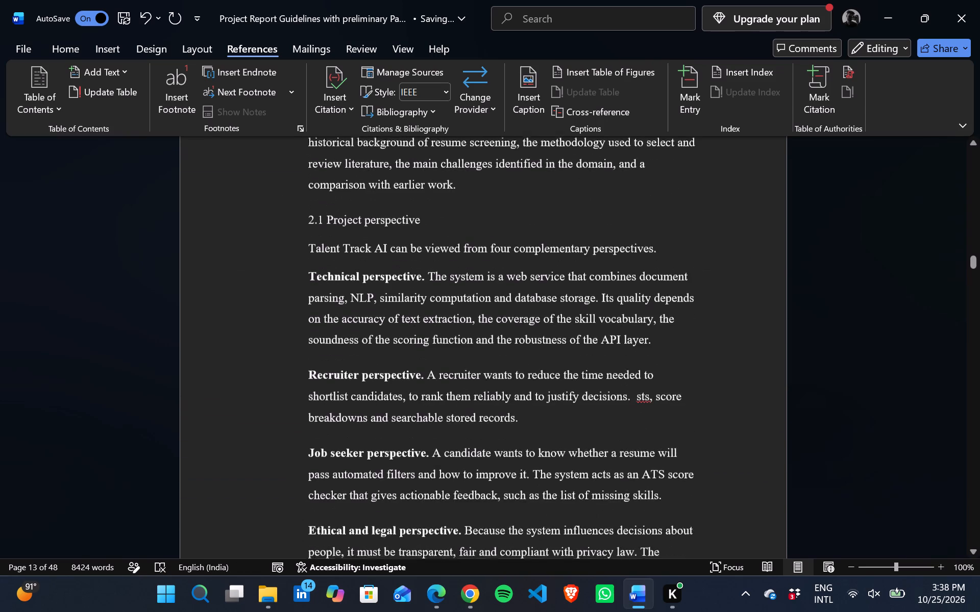
{"action": "scroll", "coordinate": [493, 234], "scroll_direction": "up", "scroll_amount": 1}
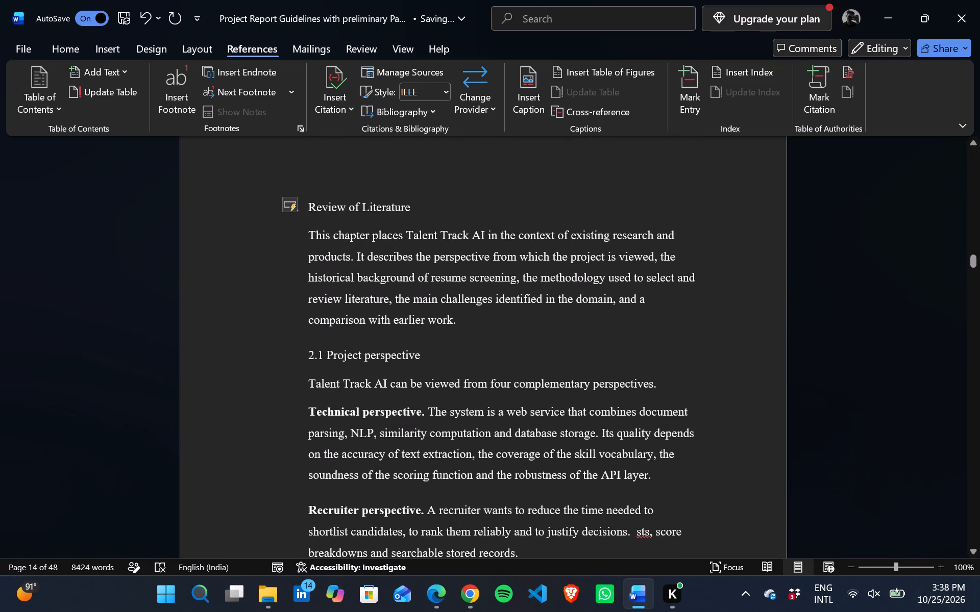
{"action": "left_click_drag", "start_coordinate": [307, 208], "coordinate": [405, 206]}
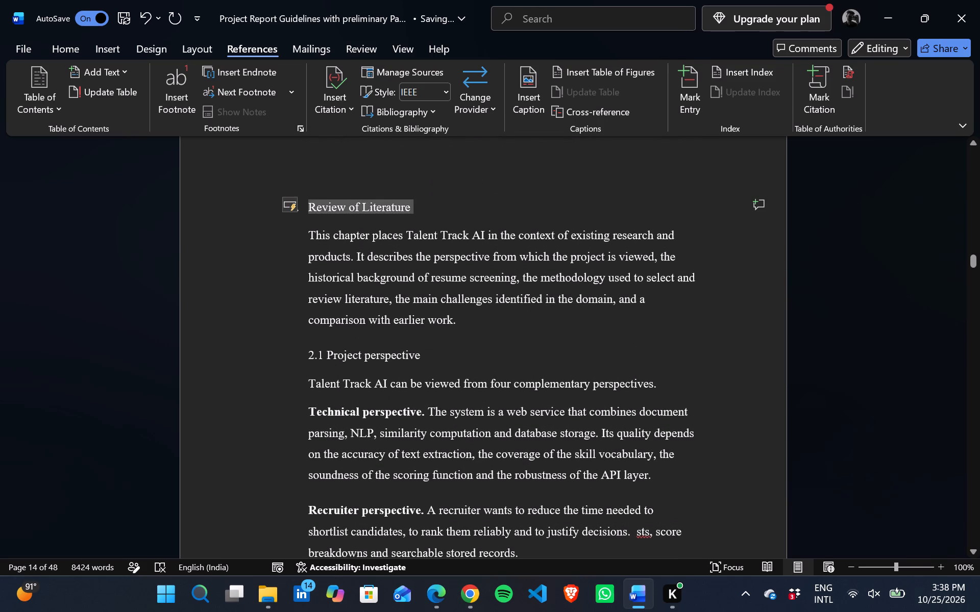
{"action": "left_click_drag", "start_coordinate": [405, 206], "coordinate": [411, 206]}
{"action": "left_click", "coordinate": [424, 175]}
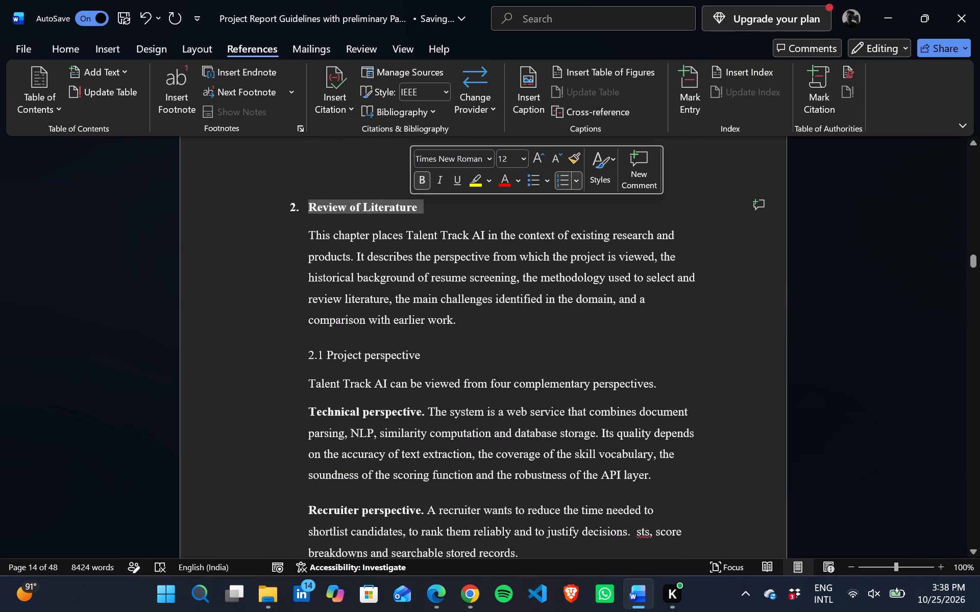
Make the heading "2.1 Project perspective" bold.
{"action": "left_click_drag", "start_coordinate": [327, 353], "coordinate": [428, 354]}
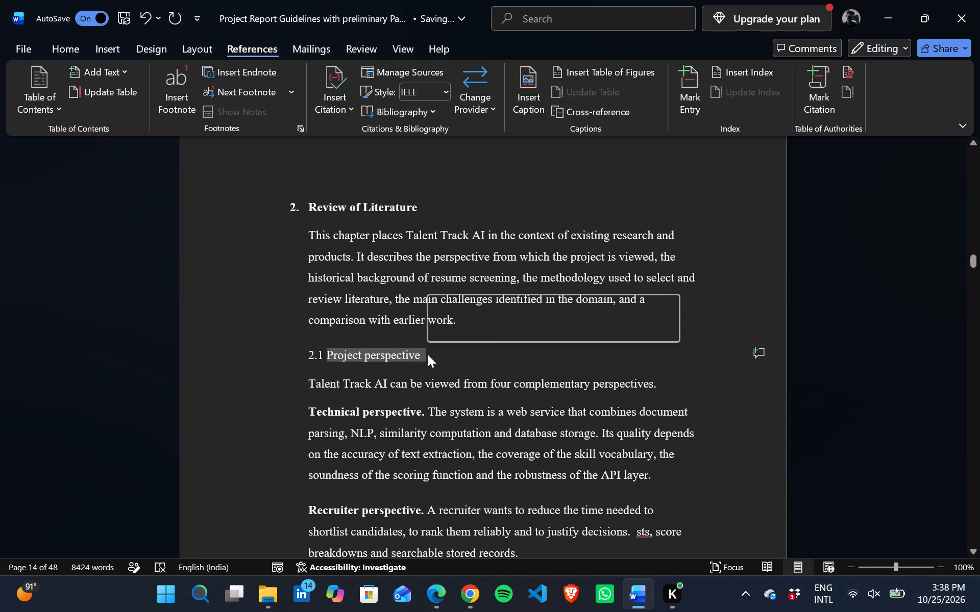
{"action": "left_click", "coordinate": [433, 319]}
{"action": "left_click", "coordinate": [436, 323]}
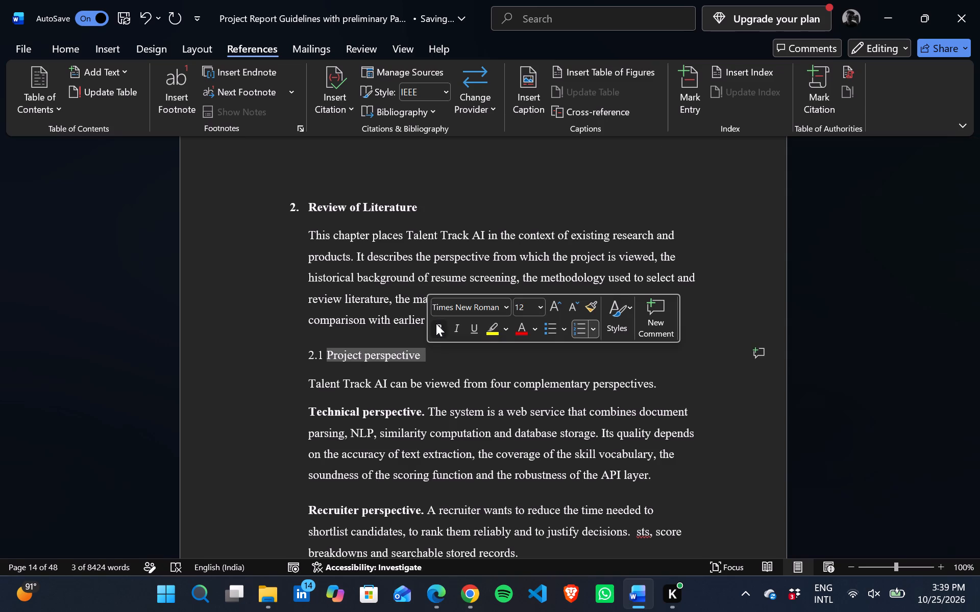
{"action": "left_click", "coordinate": [381, 368]}
Make the heading "2.2 Background of the project" bold.
{"action": "scroll", "coordinate": [381, 368], "scroll_direction": "down", "scroll_amount": 1}
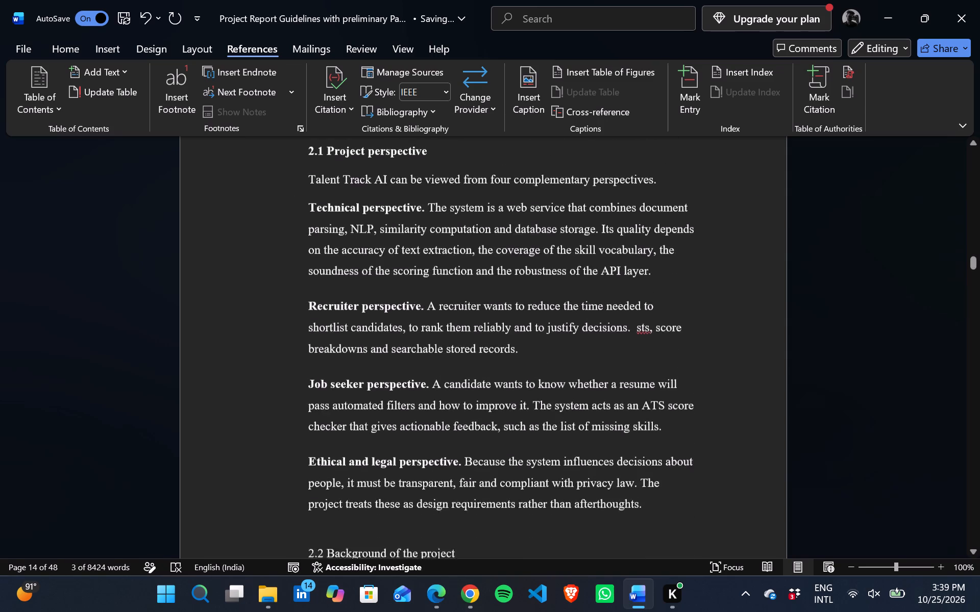
{"action": "scroll", "coordinate": [381, 368], "scroll_direction": "down", "scroll_amount": 2}
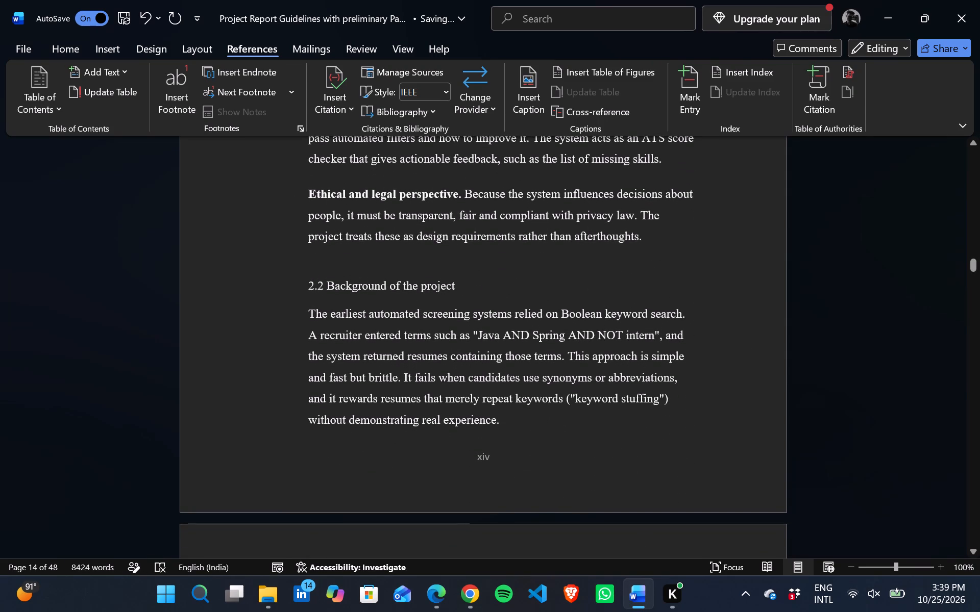
{"action": "left_click_drag", "start_coordinate": [327, 284], "coordinate": [443, 285]}
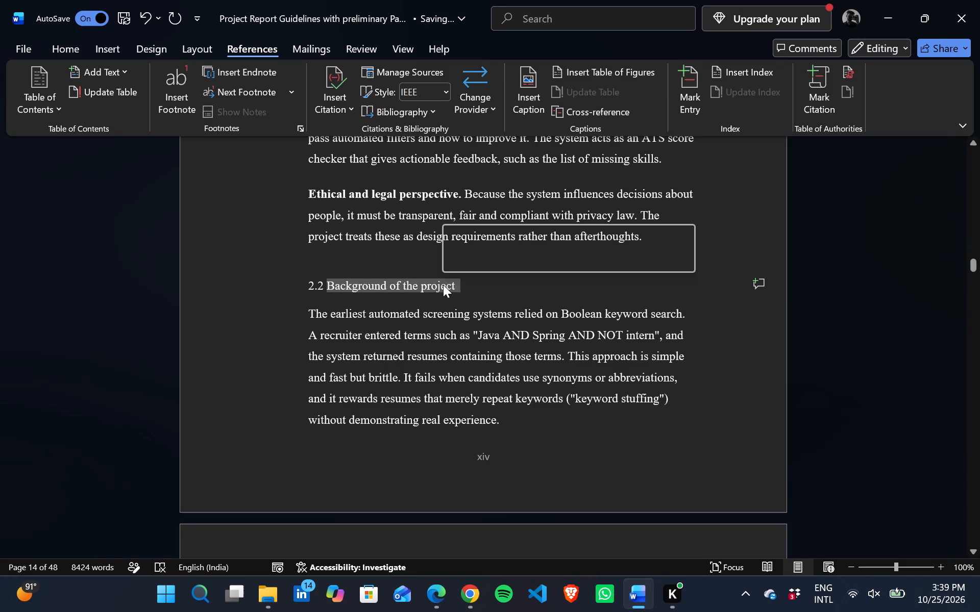
{"action": "left_click", "coordinate": [456, 268]}
{"action": "left_click", "coordinate": [444, 297]}
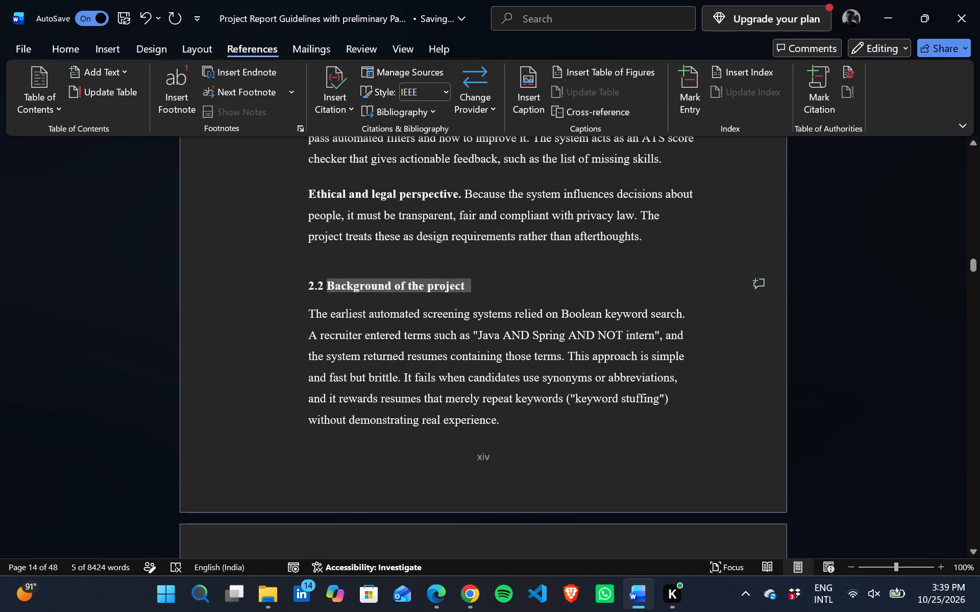
Move the heading "2.3 Review Methodology" to the next page by adding one empty paragraph after "their choice in this project.".
{"action": "scroll", "coordinate": [444, 297], "scroll_direction": "down", "scroll_amount": 2}
{"action": "scroll", "coordinate": [444, 297], "scroll_direction": "up", "scroll_amount": 1}
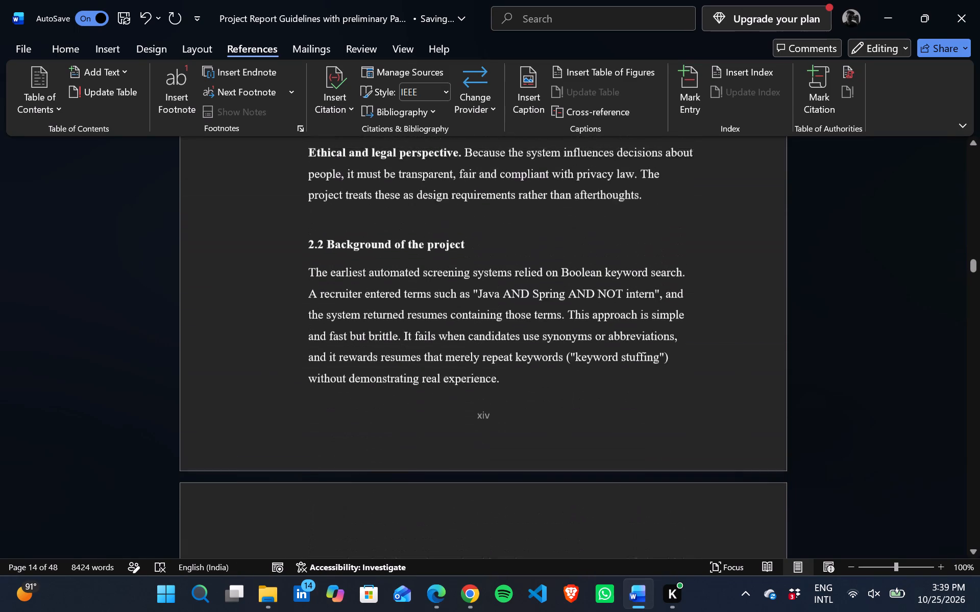
{"action": "scroll", "coordinate": [485, 266], "scroll_direction": "up", "scroll_amount": 1}
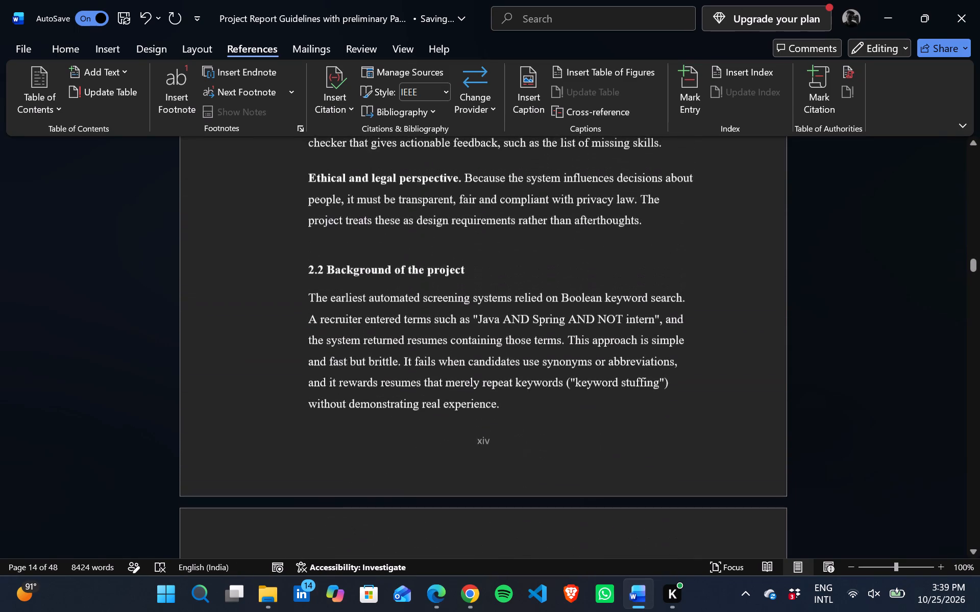
{"action": "scroll", "coordinate": [485, 266], "scroll_direction": "right", "scroll_amount": 2}
{"action": "scroll", "coordinate": [485, 266], "scroll_direction": "down", "scroll_amount": 1}
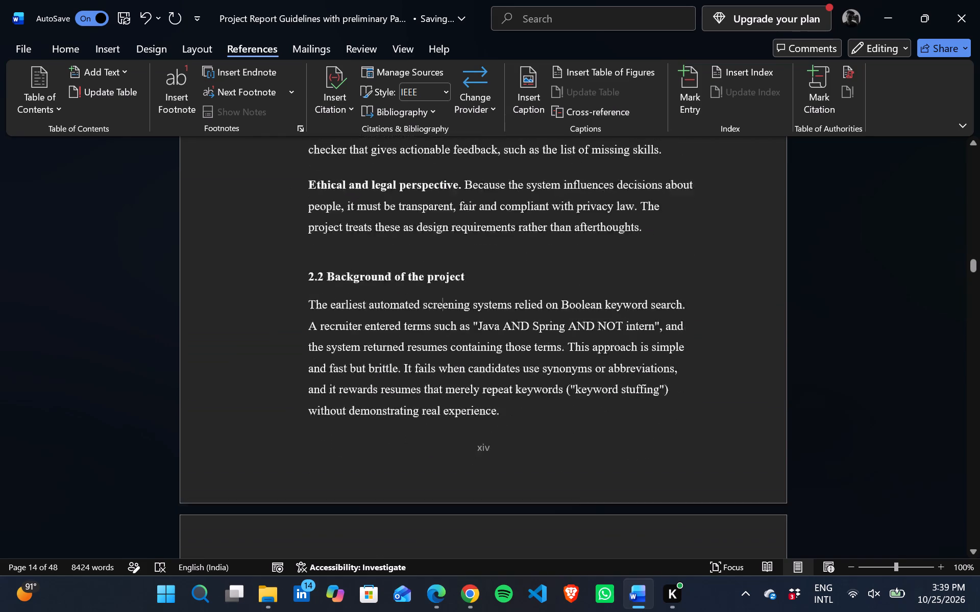
{"action": "scroll", "coordinate": [485, 266], "scroll_direction": "down", "scroll_amount": 2}
{"action": "scroll", "coordinate": [485, 266], "scroll_direction": "up", "scroll_amount": 2}
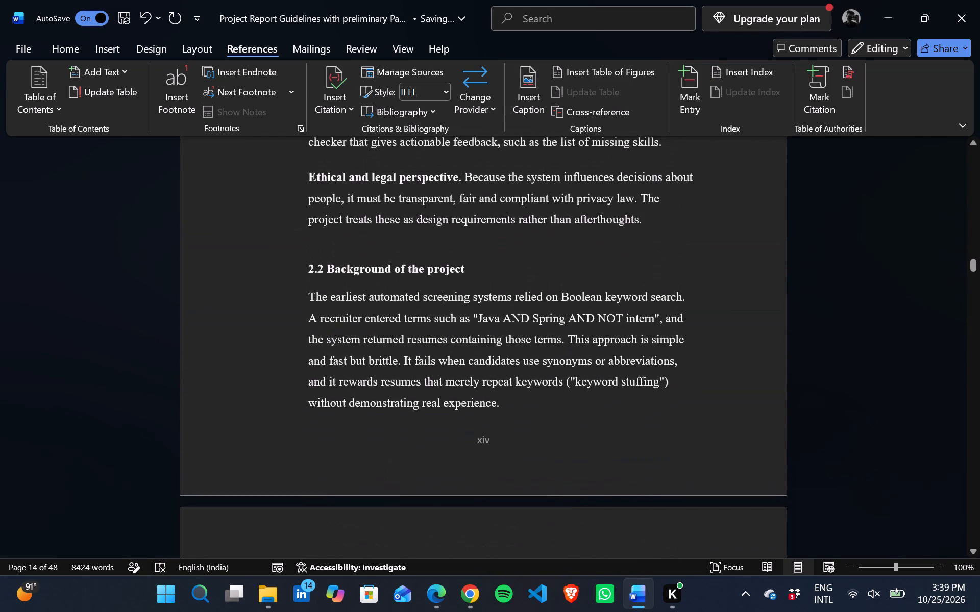
{"action": "scroll", "coordinate": [533, 247], "scroll_direction": "down", "scroll_amount": 3}
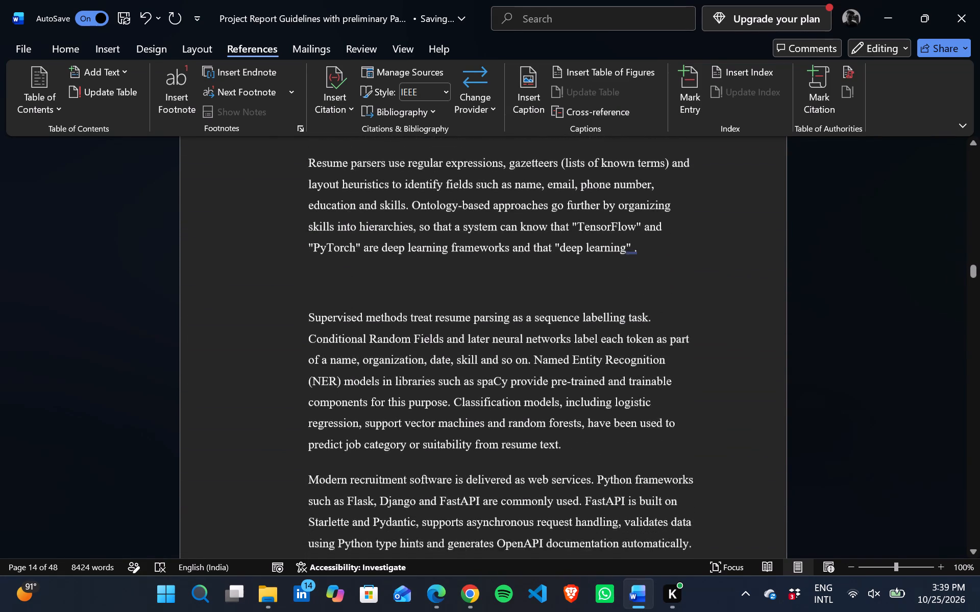
{"action": "scroll", "coordinate": [533, 247], "scroll_direction": "down", "scroll_amount": 3}
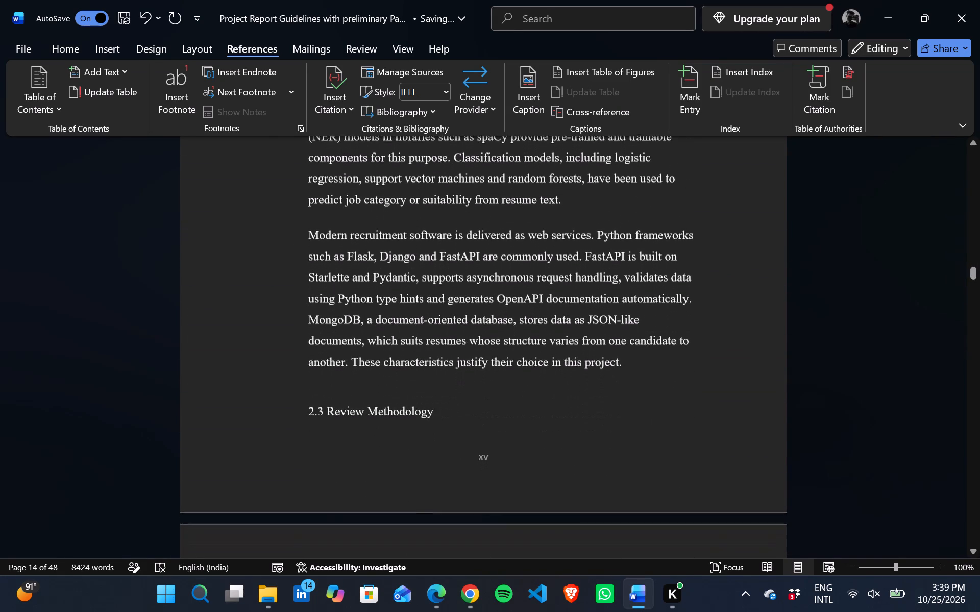
{"action": "left_click", "coordinate": [629, 353]}
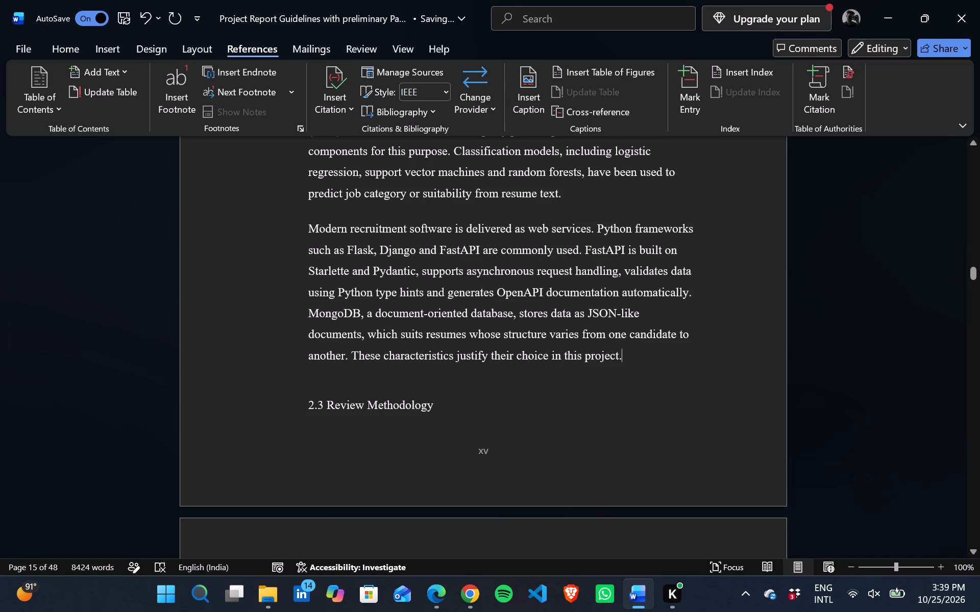
{"action": "key", "text": "Return"}
Make the heading "2.3 Review Methodology" bold.
{"action": "scroll", "coordinate": [629, 353], "scroll_direction": "down", "scroll_amount": 1}
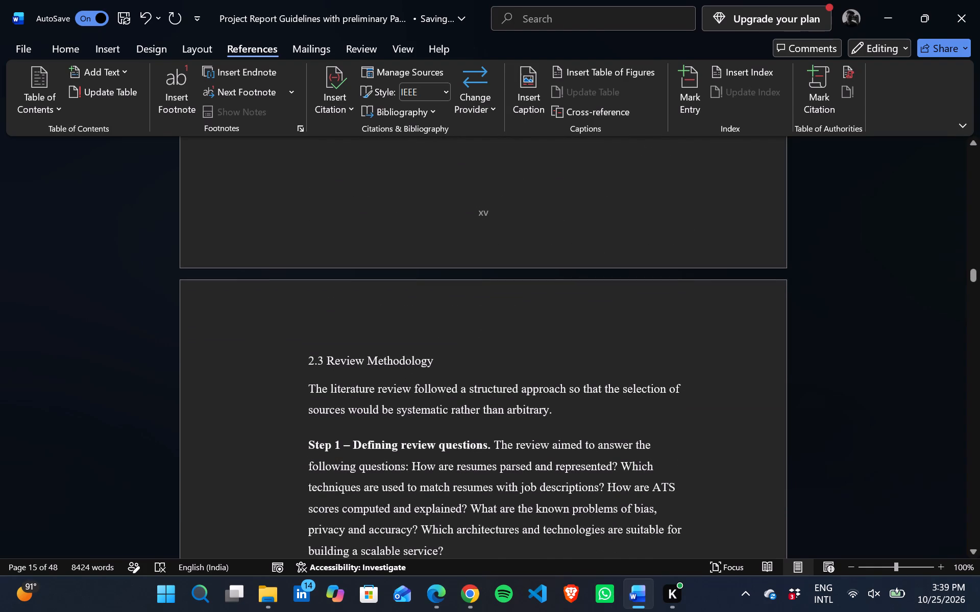
{"action": "left_click_drag", "start_coordinate": [329, 364], "coordinate": [436, 364]}
{"action": "left_click", "coordinate": [444, 340]}
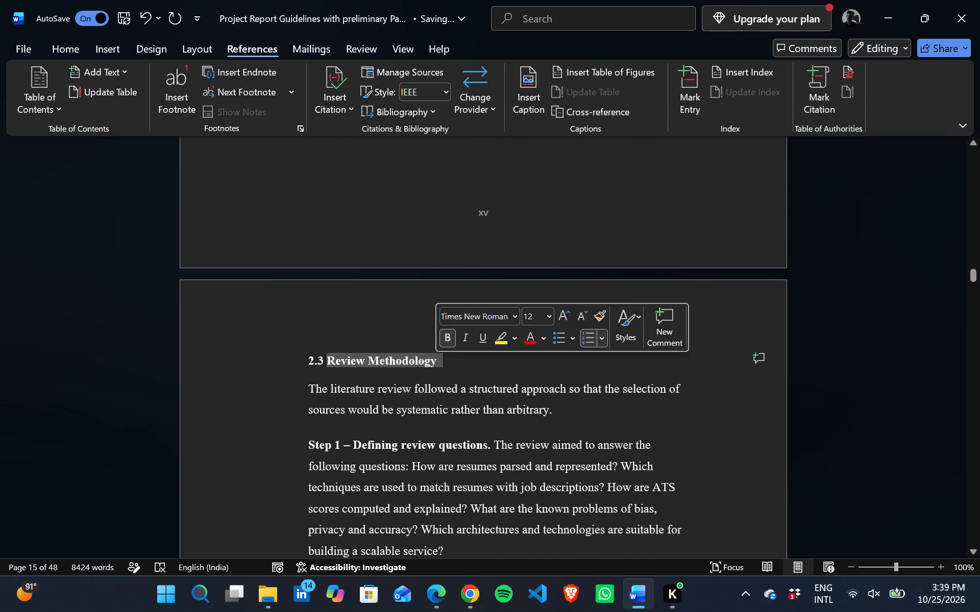
{"action": "left_click", "coordinate": [396, 388]}
Make the heading "2.4 Challenges in the domain" bold.
{"action": "scroll", "coordinate": [396, 388], "scroll_direction": "down", "scroll_amount": 3}
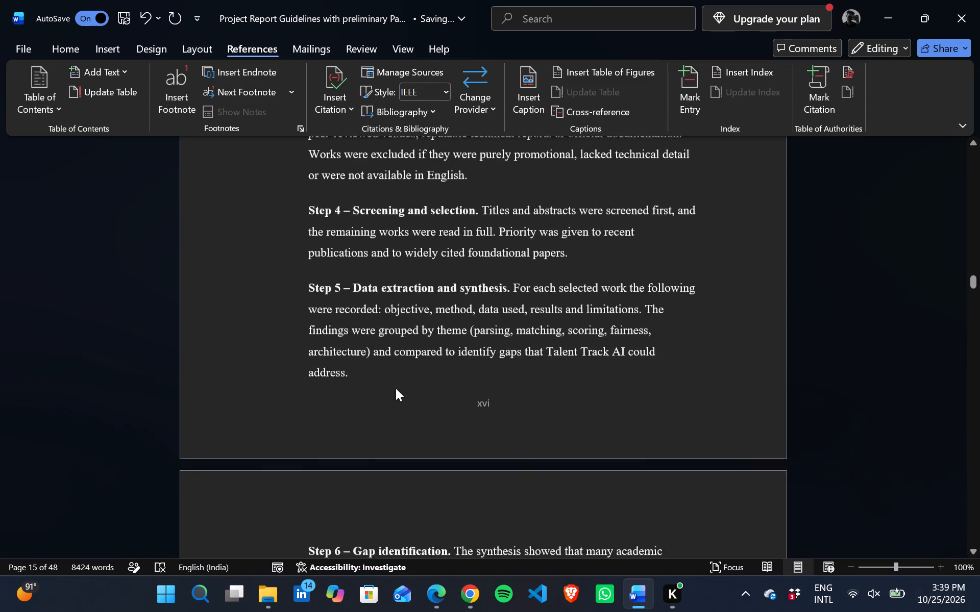
{"action": "scroll", "coordinate": [396, 388], "scroll_direction": "down", "scroll_amount": 4}
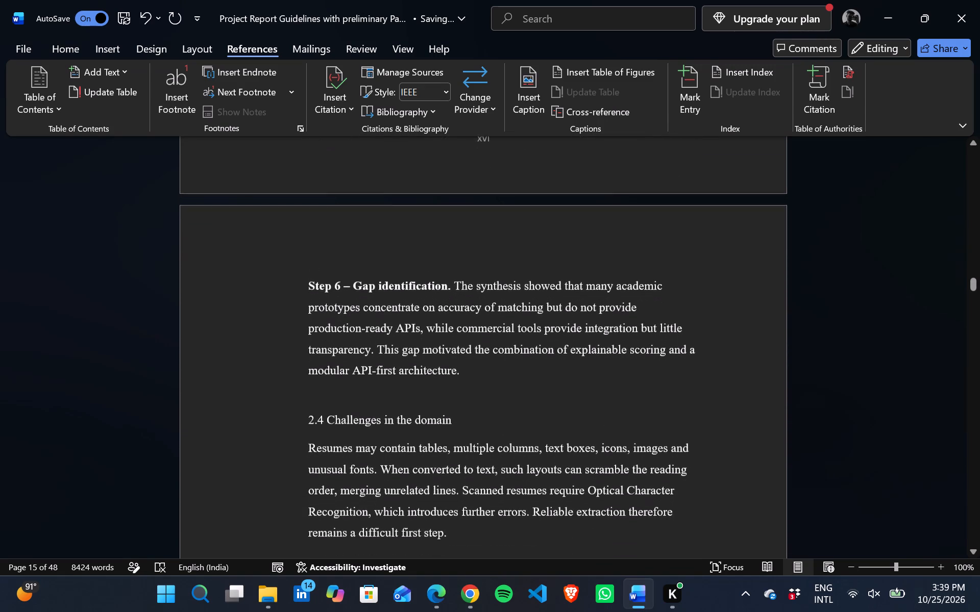
{"action": "left_click_drag", "start_coordinate": [324, 416], "coordinate": [445, 416]}
{"action": "left_click", "coordinate": [454, 386]}
{"action": "left_click", "coordinate": [360, 390]}
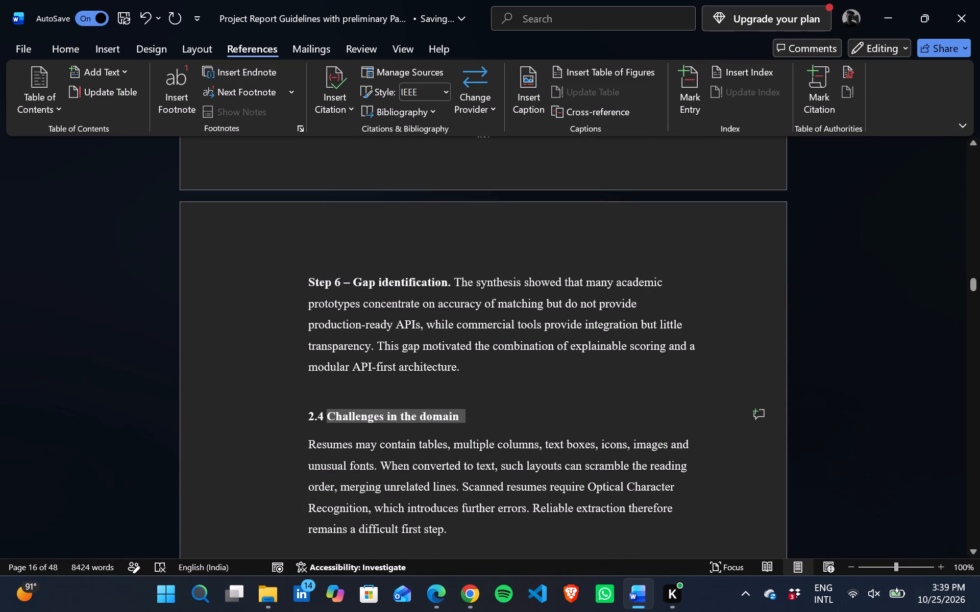
Make the heading "2.5 Comparison of the previous work" bold.
{"action": "scroll", "coordinate": [360, 390], "scroll_direction": "down", "scroll_amount": 5}
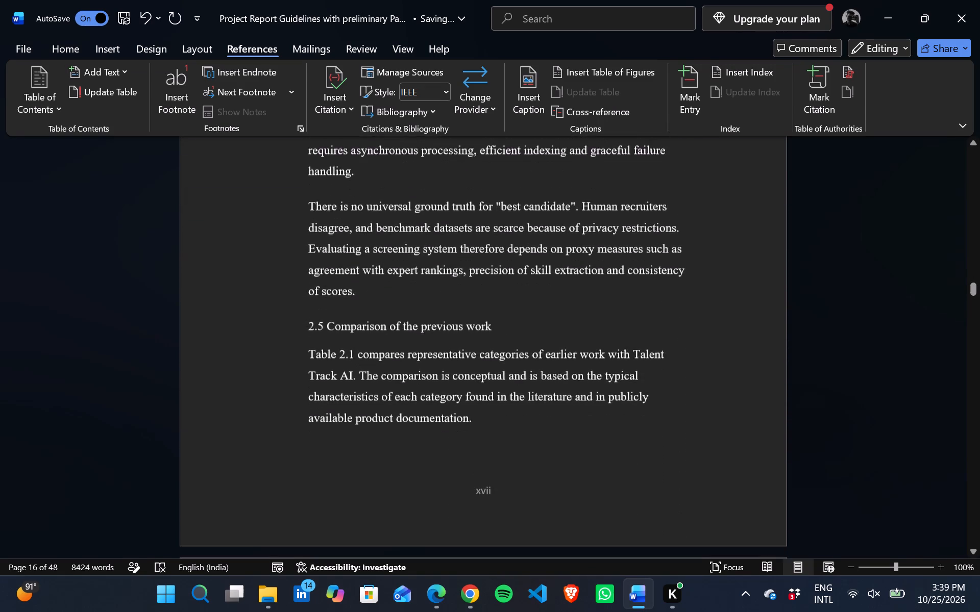
{"action": "scroll", "coordinate": [360, 390], "scroll_direction": "down", "scroll_amount": 3}
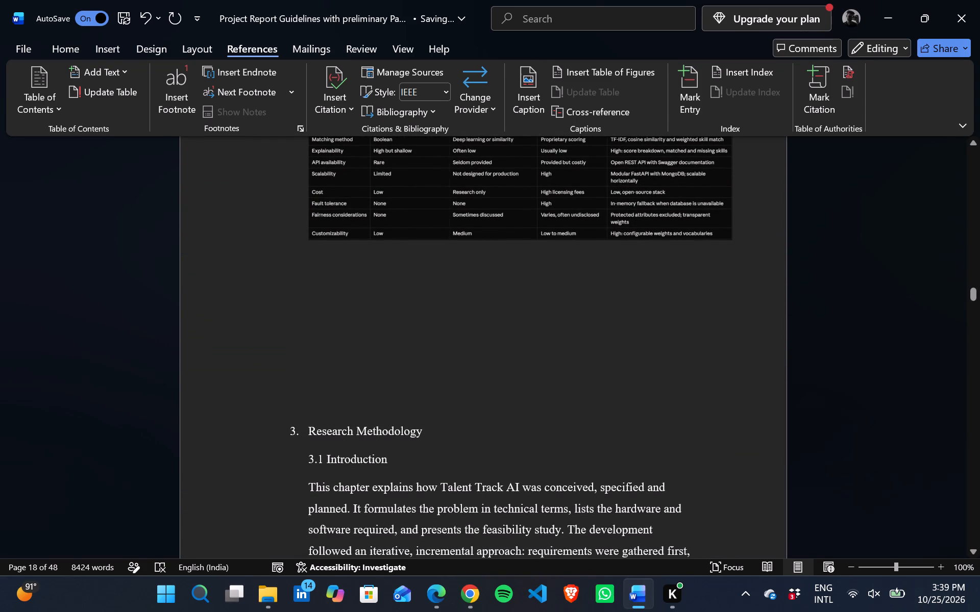
{"action": "scroll", "coordinate": [351, 405], "scroll_direction": "up", "scroll_amount": 3}
{"action": "left_click", "coordinate": [351, 405]}
{"action": "scroll", "coordinate": [351, 405], "scroll_direction": "up", "scroll_amount": 1}
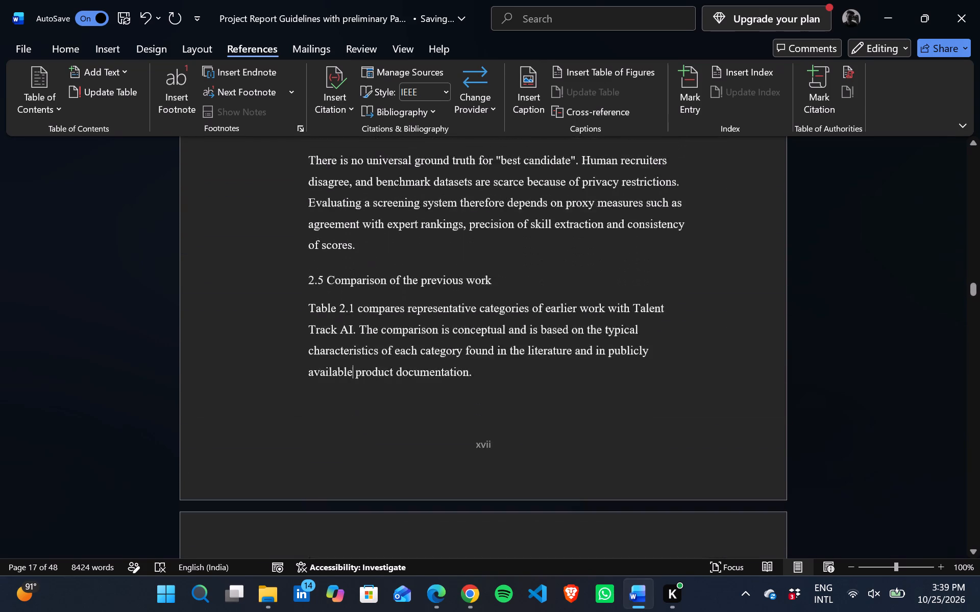
{"action": "scroll", "coordinate": [351, 405], "scroll_direction": "up", "scroll_amount": 2}
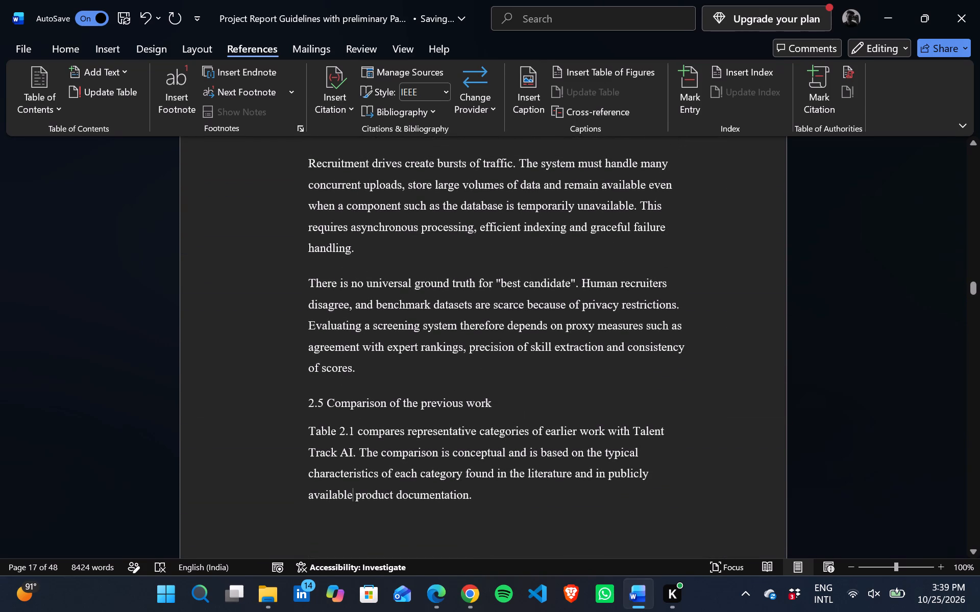
{"action": "left_click_drag", "start_coordinate": [330, 400], "coordinate": [495, 401]}
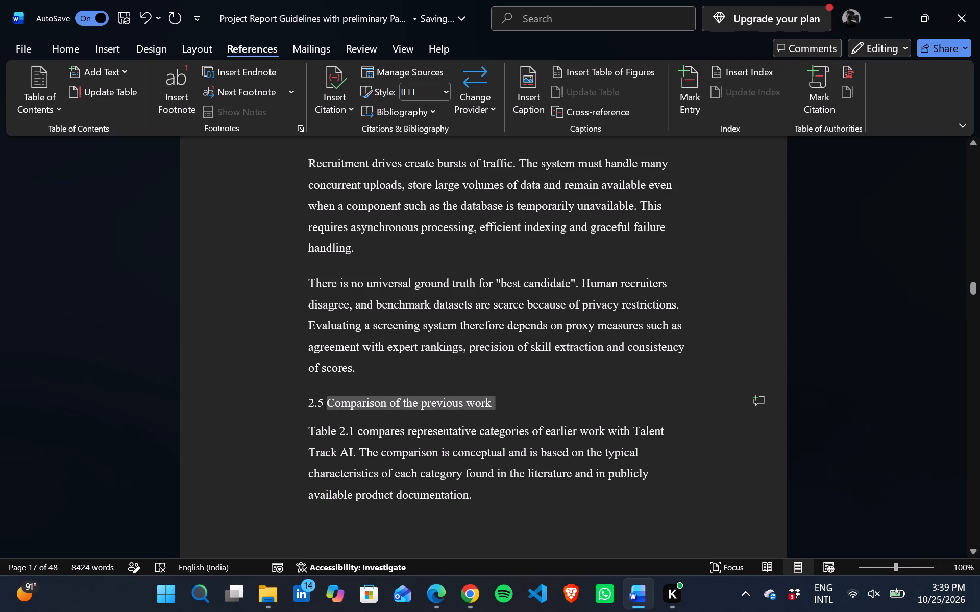
{"action": "left_click_drag", "start_coordinate": [495, 401], "coordinate": [496, 401]}
{"action": "left_click", "coordinate": [507, 368]}
{"action": "left_click", "coordinate": [430, 371]}
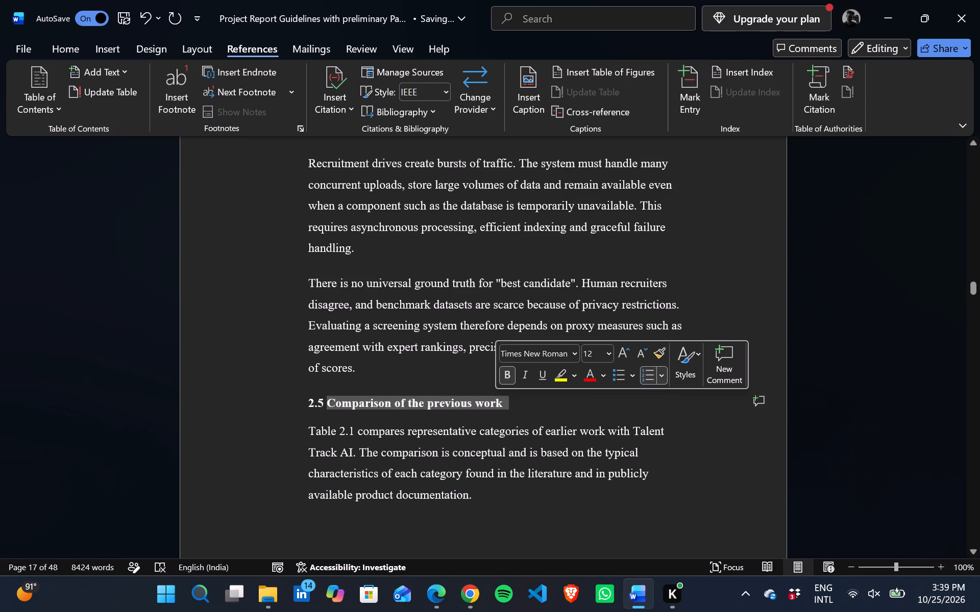
Insert a paragraph break after "earlier work with Talent" in the first paragraph of section 2.5.
{"action": "scroll", "coordinate": [430, 371], "scroll_direction": "down", "scroll_amount": 2}
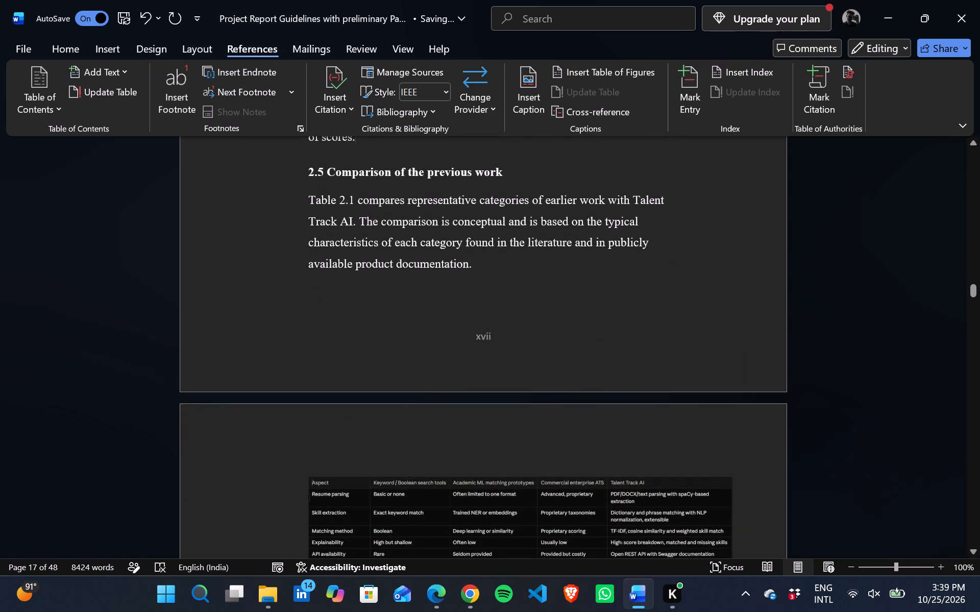
{"action": "left_click", "coordinate": [676, 205]}
{"action": "key", "text": "Return"}
Delete the empty paragraphs between the comparison table and the heading "3. Research Methodology".
{"action": "scroll", "coordinate": [576, 300], "scroll_direction": "down", "scroll_amount": 1}
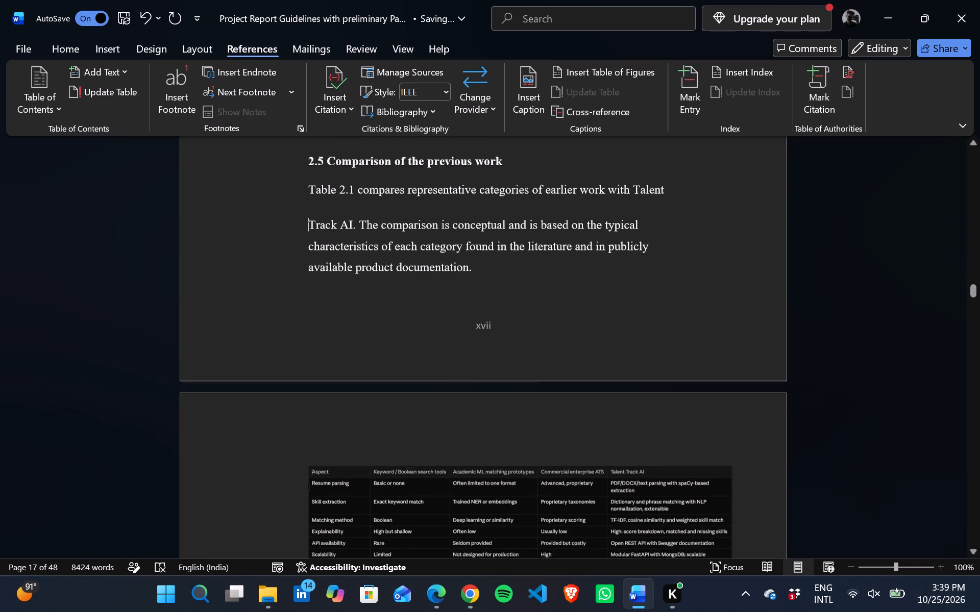
{"action": "scroll", "coordinate": [576, 300], "scroll_direction": "down", "scroll_amount": 2}
{"action": "left_click", "coordinate": [387, 393]}
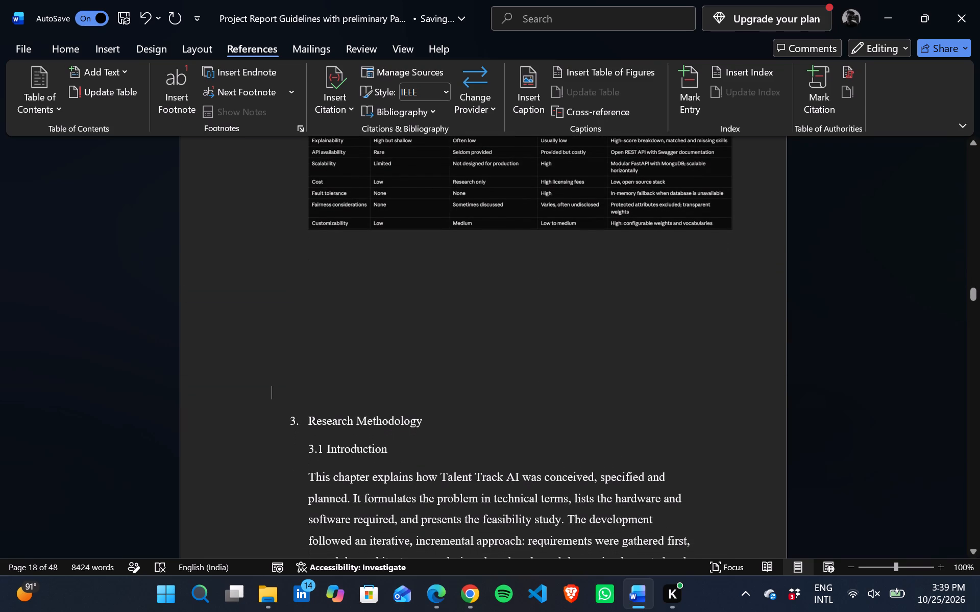
{"action": "key", "text": "BackSpace"}
{"action": "key", "text": "BackSpace"}
{"action": "key", "text": "BackSpace"}
{"action": "key", "text": "BackSpace"}
{"action": "key", "text": "BackSpace"}
{"action": "key", "text": "BackSpace"}
{"action": "key", "text": "BackSpace"}
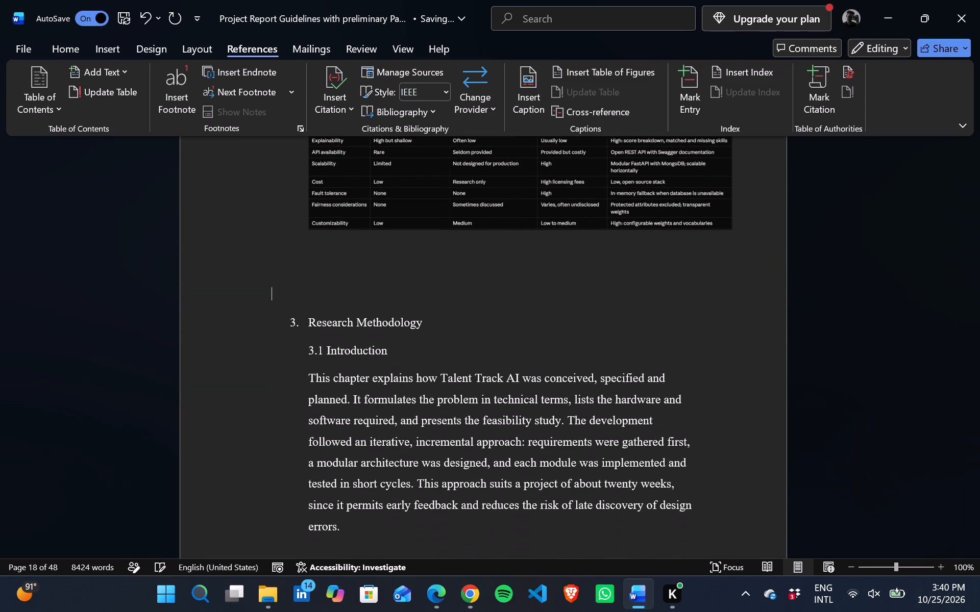
{"action": "key", "text": "BackSpace"}
{"action": "key", "text": "BackSpace"}
{"action": "key", "text": "BackSpace"}
{"action": "key", "text": "BackSpace"}
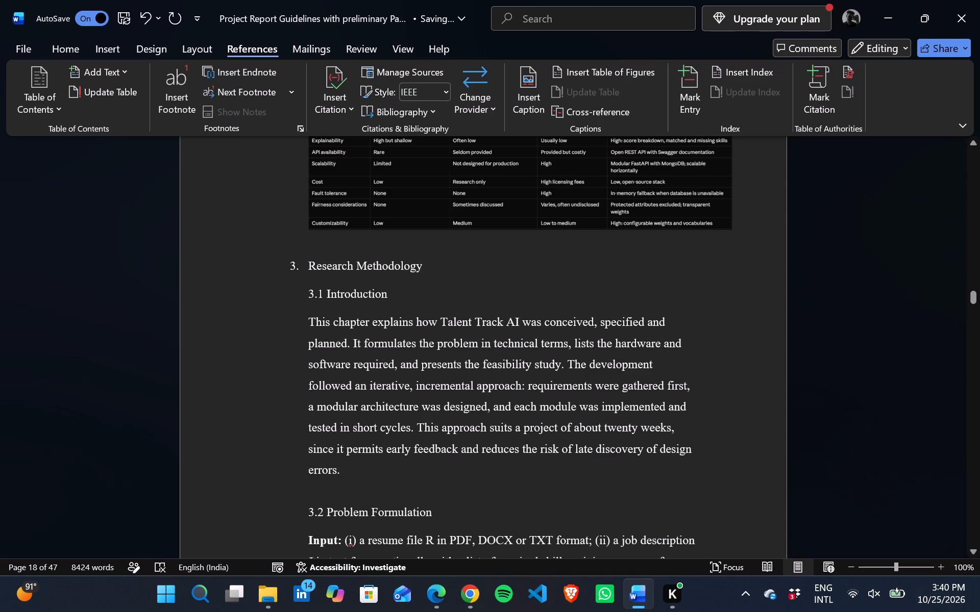
Make the chapter heading "3. Research Methodology" bold.
{"action": "left_click_drag", "start_coordinate": [305, 264], "coordinate": [422, 269]}
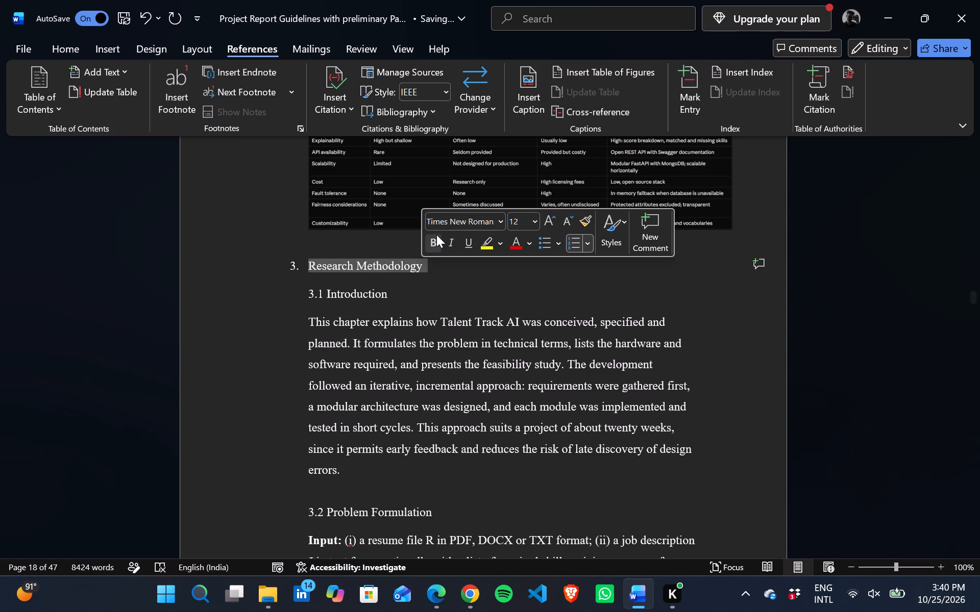
{"action": "left_click", "coordinate": [436, 235]}
Make the heading "3.1 Introduction" bold.
{"action": "left_click_drag", "start_coordinate": [324, 293], "coordinate": [363, 293]}
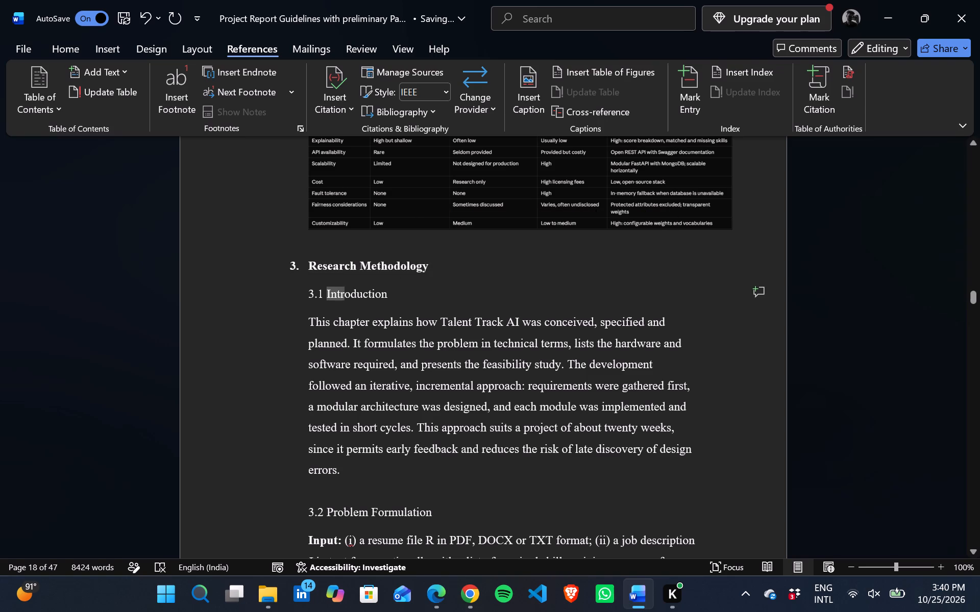
{"action": "left_click_drag", "start_coordinate": [363, 293], "coordinate": [411, 293]}
{"action": "left_click", "coordinate": [424, 266]}
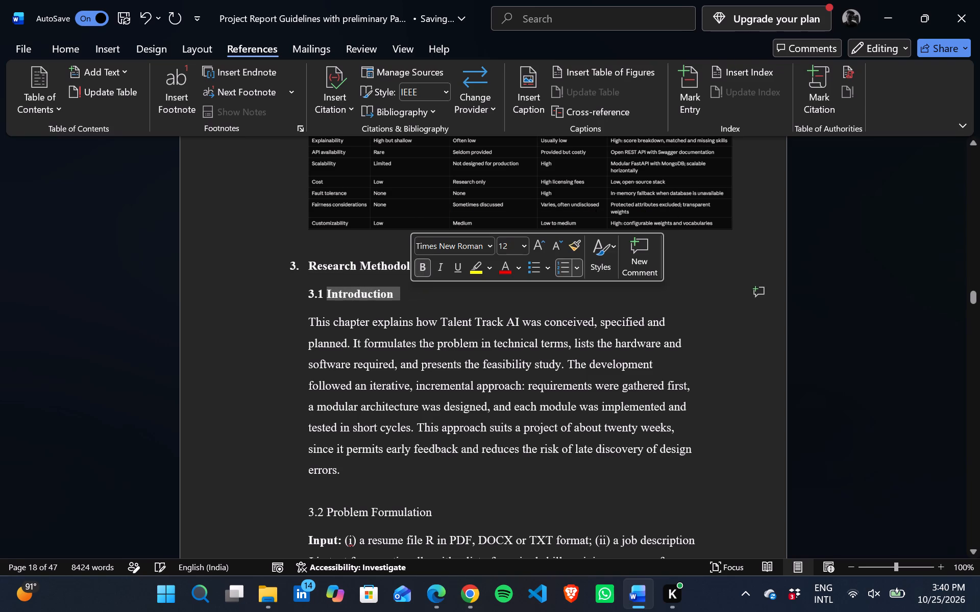
Make the heading "3.2 Problem Formulation" bold.
{"action": "scroll", "coordinate": [380, 401], "scroll_direction": "down", "scroll_amount": 1}
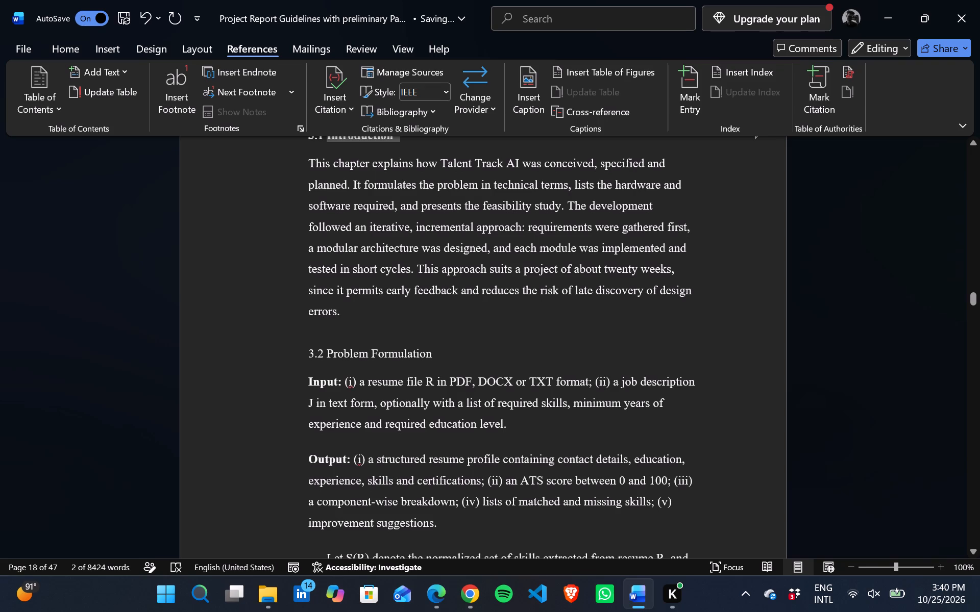
{"action": "left_click_drag", "start_coordinate": [327, 356], "coordinate": [438, 355]}
{"action": "left_click", "coordinate": [445, 335]}
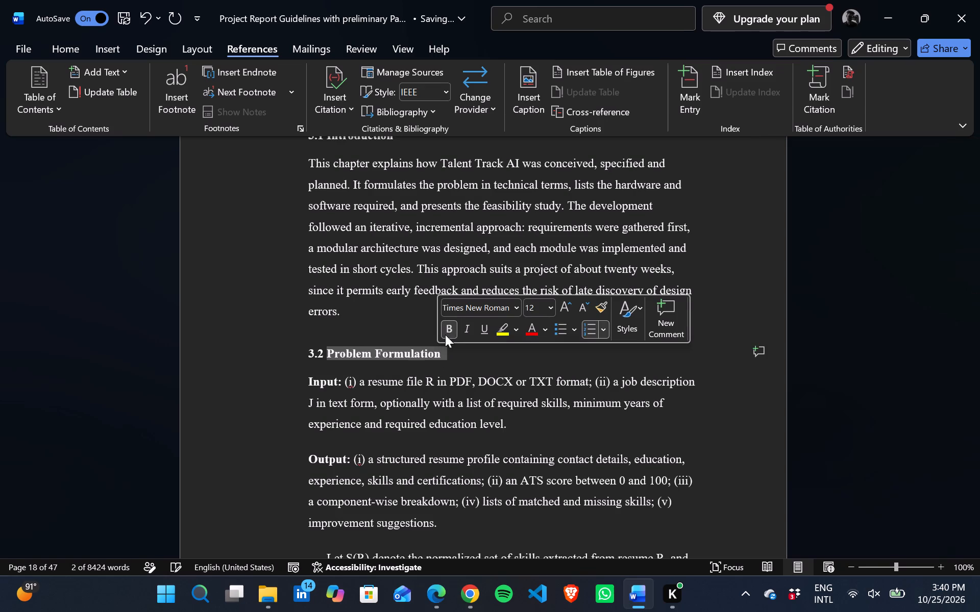
{"action": "left_click", "coordinate": [395, 366]}
Move the paragraph starting "Let S(R) denote" to the next page by adding one empty paragraph after "improvement suggestions.".
{"action": "scroll", "coordinate": [395, 366], "scroll_direction": "down", "scroll_amount": 4}
{"action": "scroll", "coordinate": [395, 366], "scroll_direction": "up", "scroll_amount": 1}
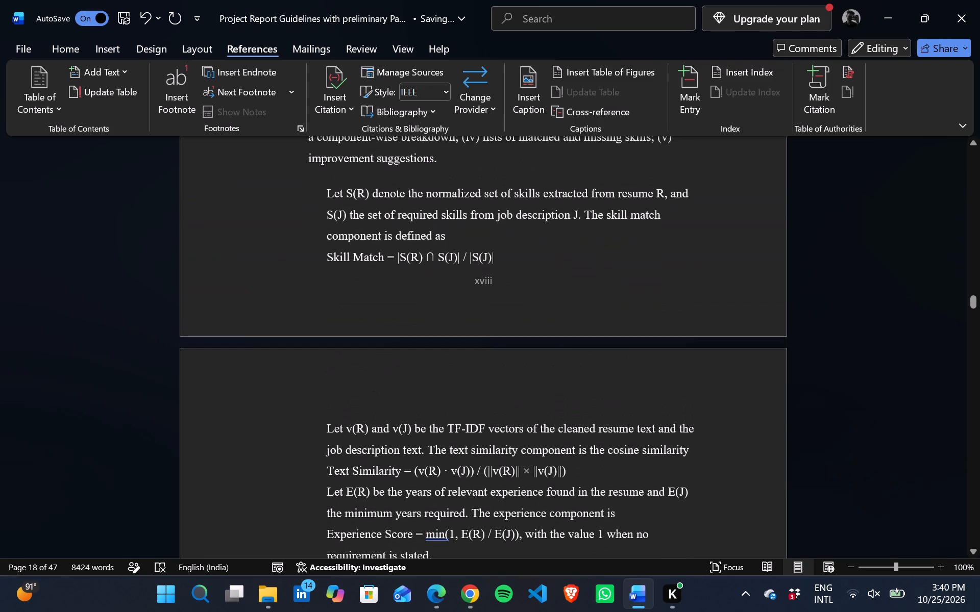
{"action": "left_click", "coordinate": [449, 160]}
{"action": "key", "text": "Return"}
{"action": "key", "text": "Return"}
{"action": "key", "text": "Return"}
{"action": "key", "text": "BackSpace"}
{"action": "key", "text": "BackSpace"}
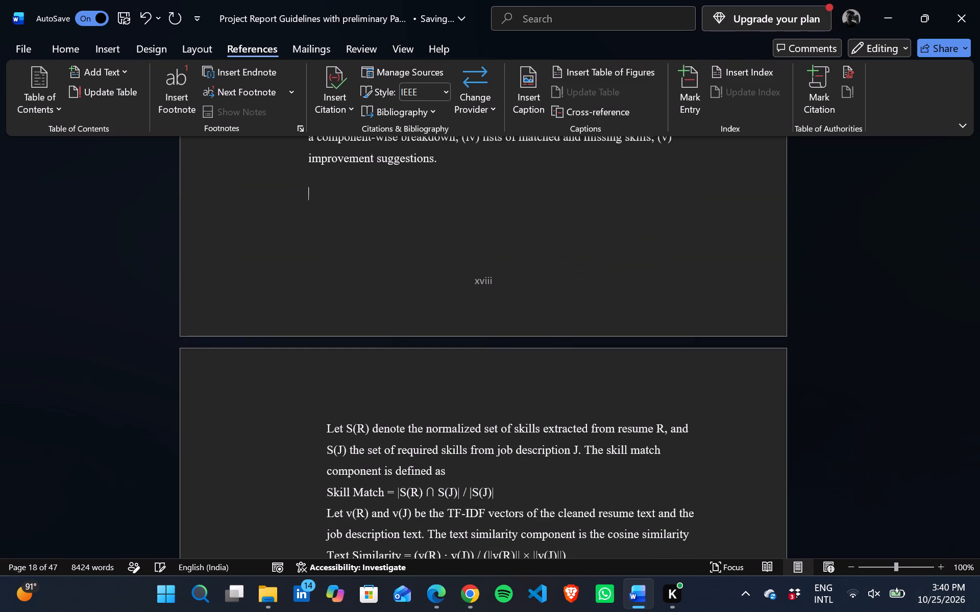
{"action": "key", "text": "BackSpace"}
{"action": "key", "text": "BackSpace"}
{"action": "key", "text": "Return"}
Move the heading "3.3 Hardware Specification" to the next page by adding nine empty paragraphs after "the final score is fully decomposable.".
{"action": "scroll", "coordinate": [449, 160], "scroll_direction": "down", "scroll_amount": 3}
{"action": "scroll", "coordinate": [513, 203], "scroll_direction": "right", "scroll_amount": 1}
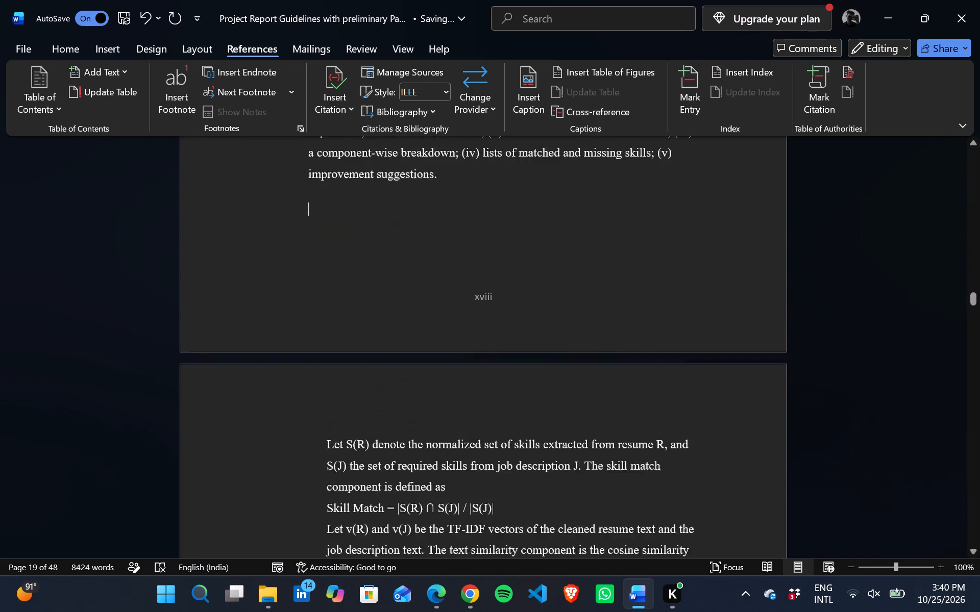
{"action": "scroll", "coordinate": [513, 203], "scroll_direction": "right", "scroll_amount": 2}
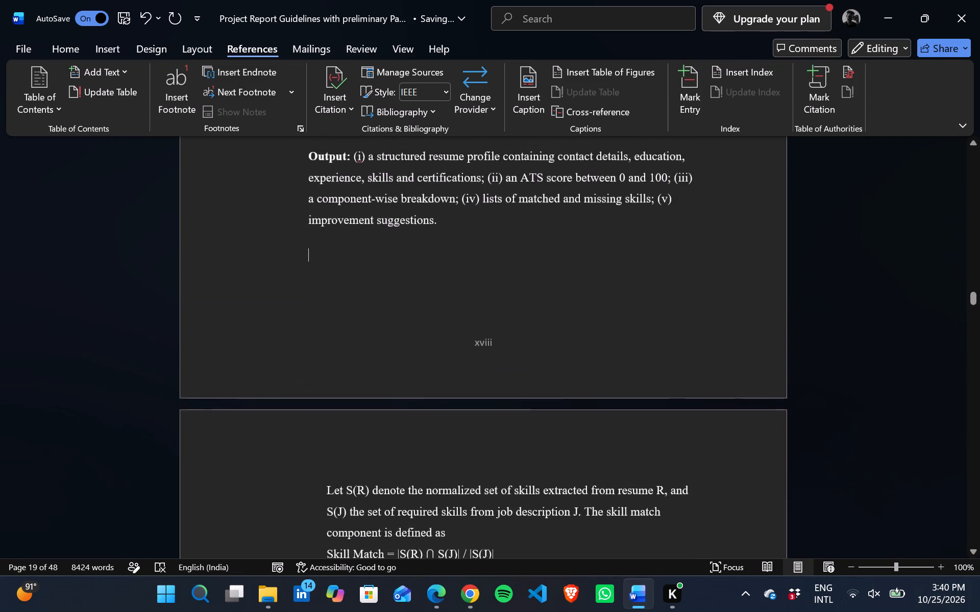
{"action": "scroll", "coordinate": [513, 203], "scroll_direction": "right", "scroll_amount": 1}
{"action": "scroll", "coordinate": [513, 203], "scroll_direction": "down", "scroll_amount": 2}
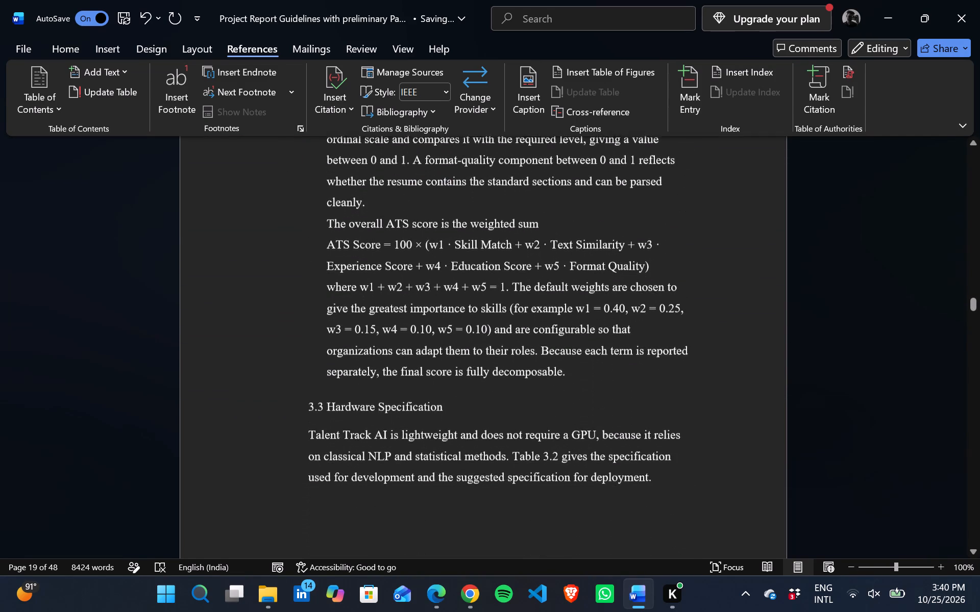
{"action": "scroll", "coordinate": [513, 203], "scroll_direction": "down", "scroll_amount": 1}
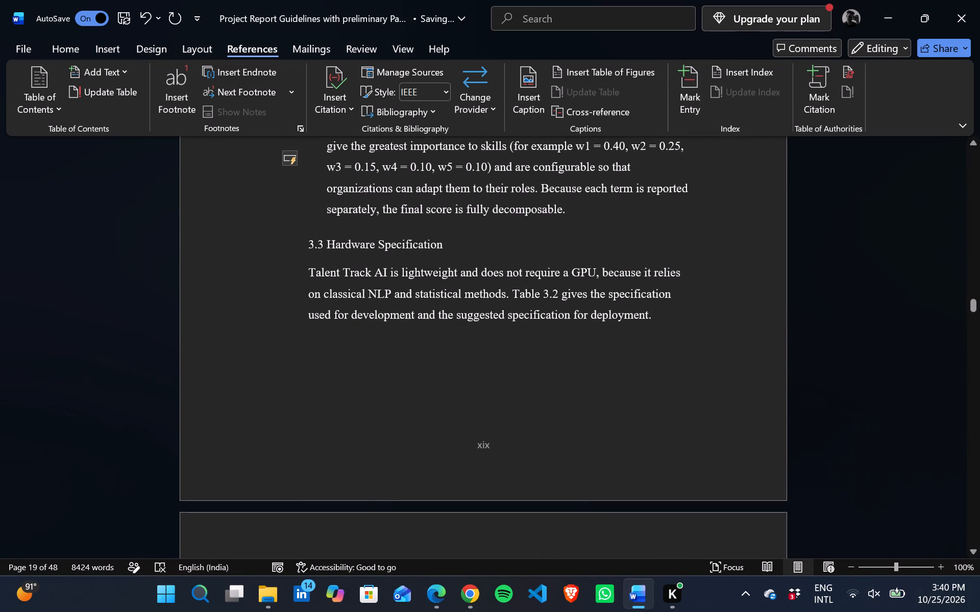
{"action": "left_click", "coordinate": [576, 214]}
{"action": "key", "text": "Return"}
{"action": "key", "text": "Return"}
{"action": "key", "text": "Return"}
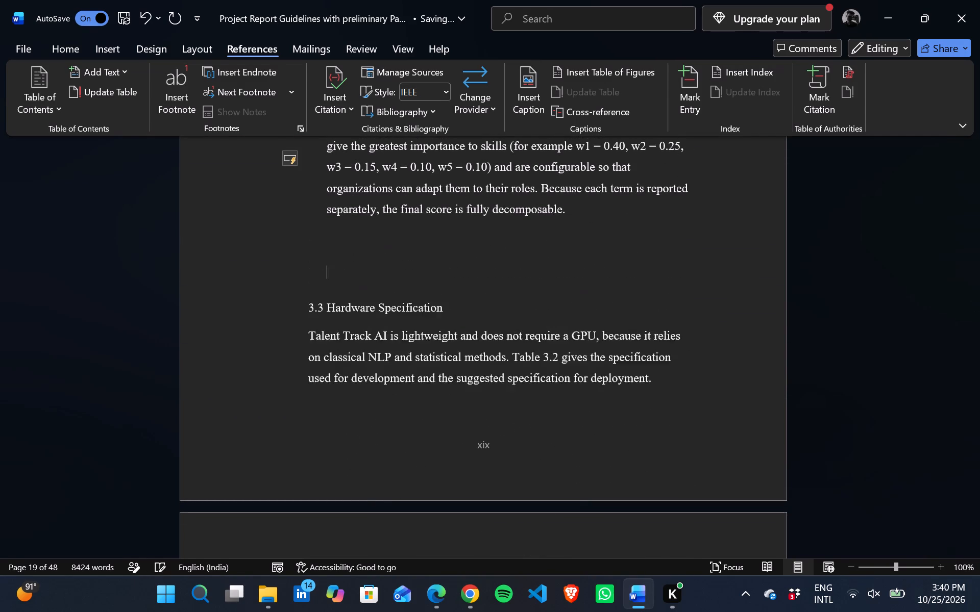
{"action": "key", "text": "Return"}
{"action": "key", "text": "Return"}
{"action": "key", "text": "Return"}
{"action": "key", "text": "Return"}
{"action": "key", "text": "Return"}
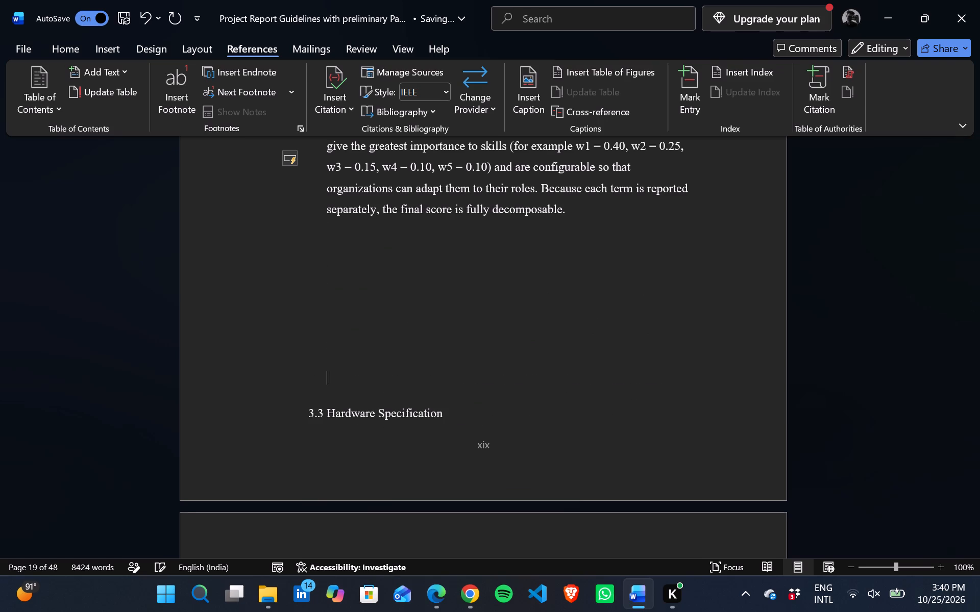
{"action": "key", "text": "Return"}
Make the heading "3.3 Hardware Specification" bold.
{"action": "scroll", "coordinate": [576, 214], "scroll_direction": "down", "scroll_amount": 2}
{"action": "scroll", "coordinate": [447, 224], "scroll_direction": "up", "scroll_amount": 1}
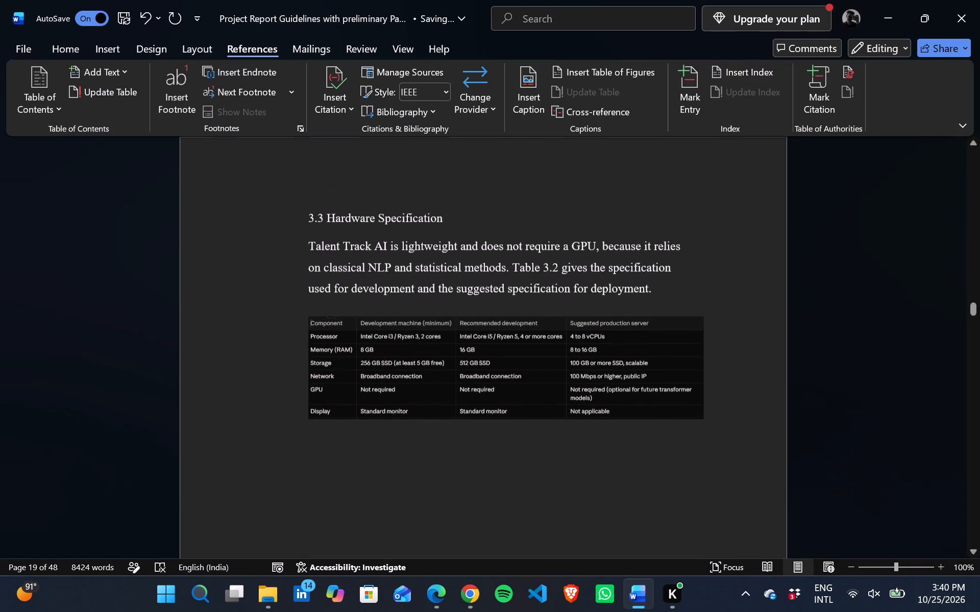
{"action": "left_click_drag", "start_coordinate": [328, 224], "coordinate": [383, 220]}
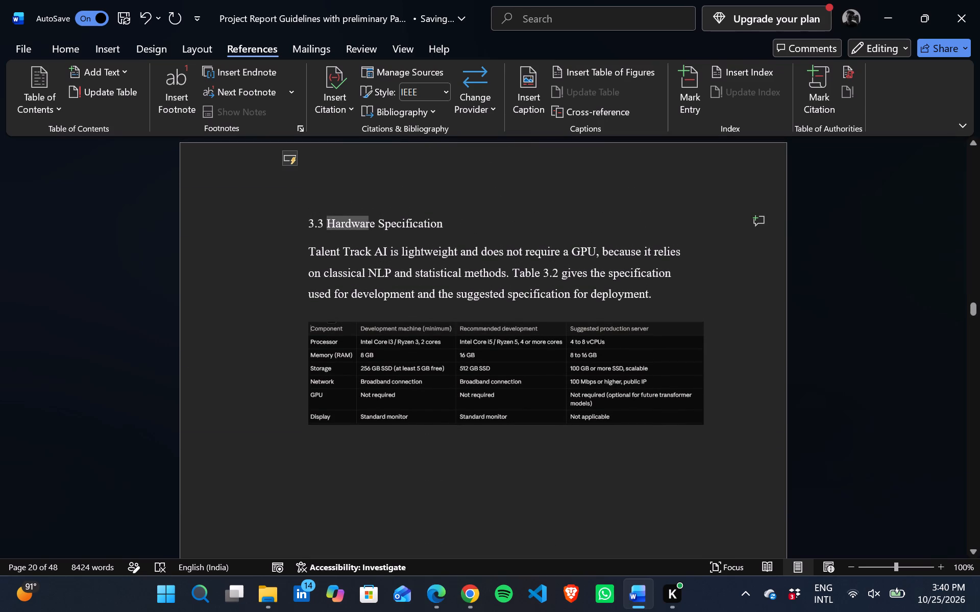
{"action": "left_click_drag", "start_coordinate": [383, 220], "coordinate": [436, 222]}
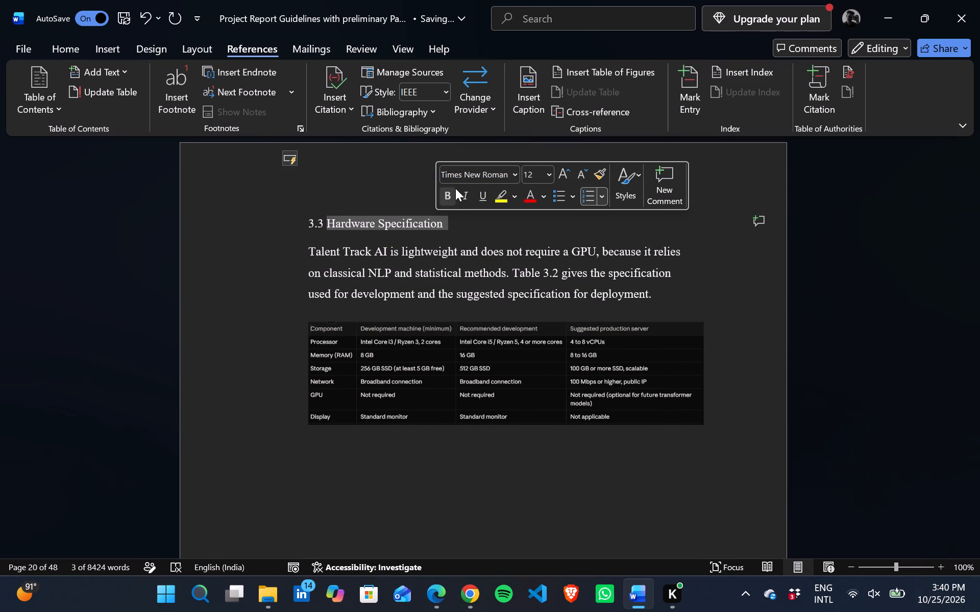
{"action": "left_click", "coordinate": [455, 188]}
{"action": "left_click", "coordinate": [367, 193]}
Remove the empty paragraphs between the hardware specification table and the heading "3.4 Software Specification", keeping the table.
{"action": "scroll", "coordinate": [367, 193], "scroll_direction": "down", "scroll_amount": 2}
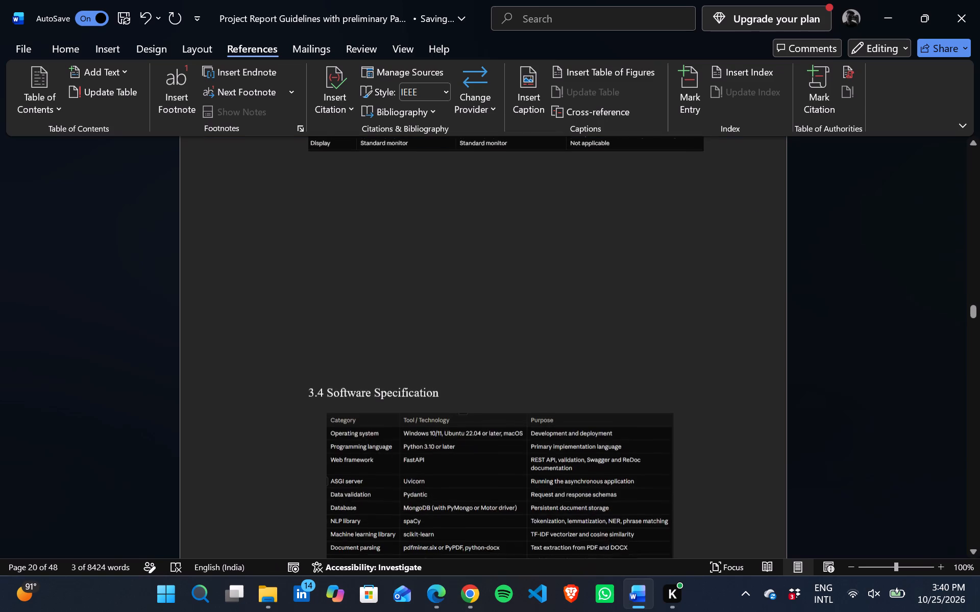
{"action": "left_click", "coordinate": [340, 353]}
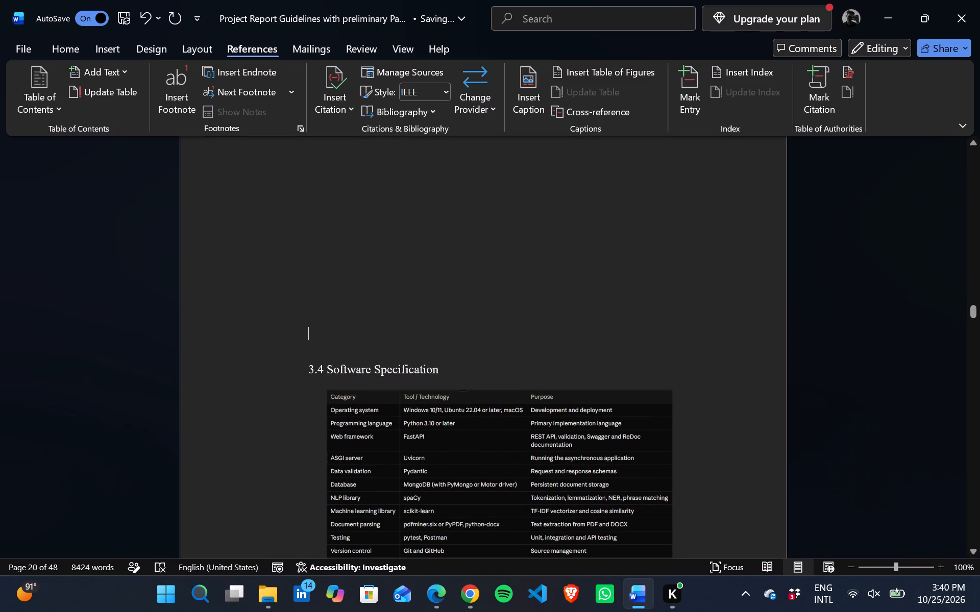
{"action": "key", "text": "BackSpace"}
{"action": "key", "text": "BackSpace"}
{"action": "key", "text": "BackSpace"}
{"action": "key", "text": "BackSpace"}
{"action": "key", "text": "BackSpace"}
{"action": "key", "text": "BackSpace"}
{"action": "key", "text": "BackSpace"}
{"action": "key", "text": "BackSpace"}
{"action": "key", "text": "BackSpace"}
{"action": "key", "text": "BackSpace"}
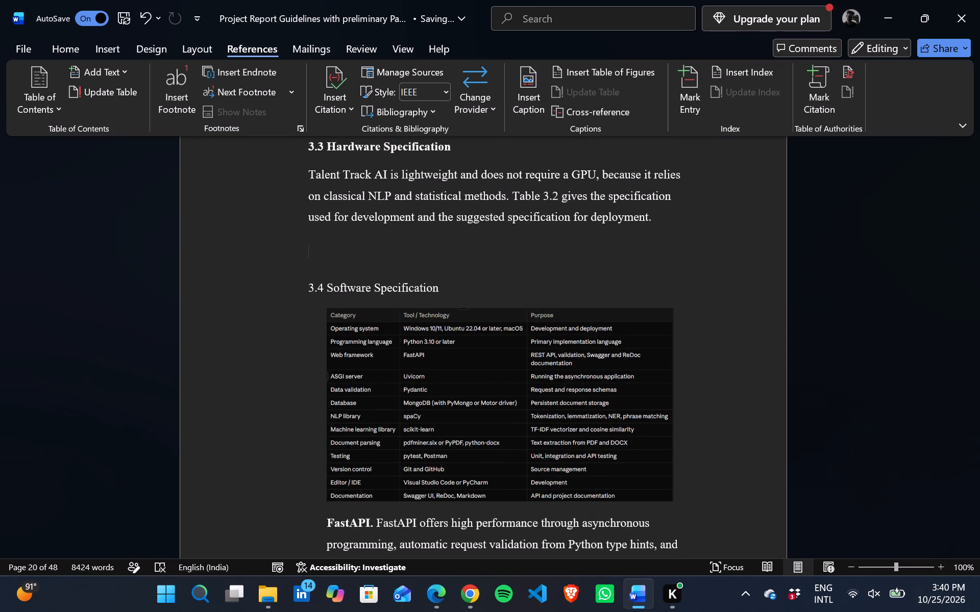
{"action": "key", "text": "ctrl+z"}
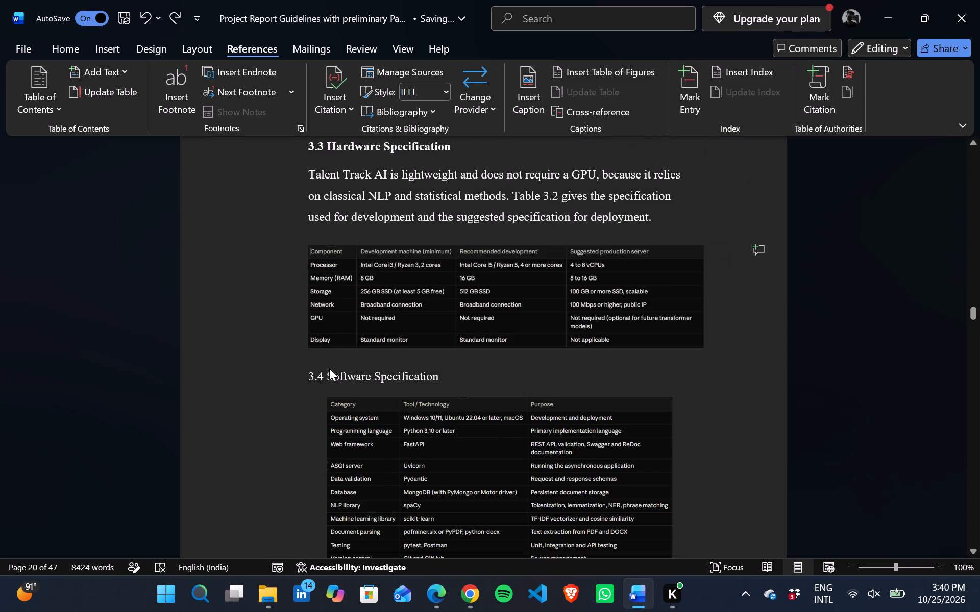
Make the heading "3.4 Software Specification" bold.
{"action": "left_click_drag", "start_coordinate": [327, 373], "coordinate": [415, 377]}
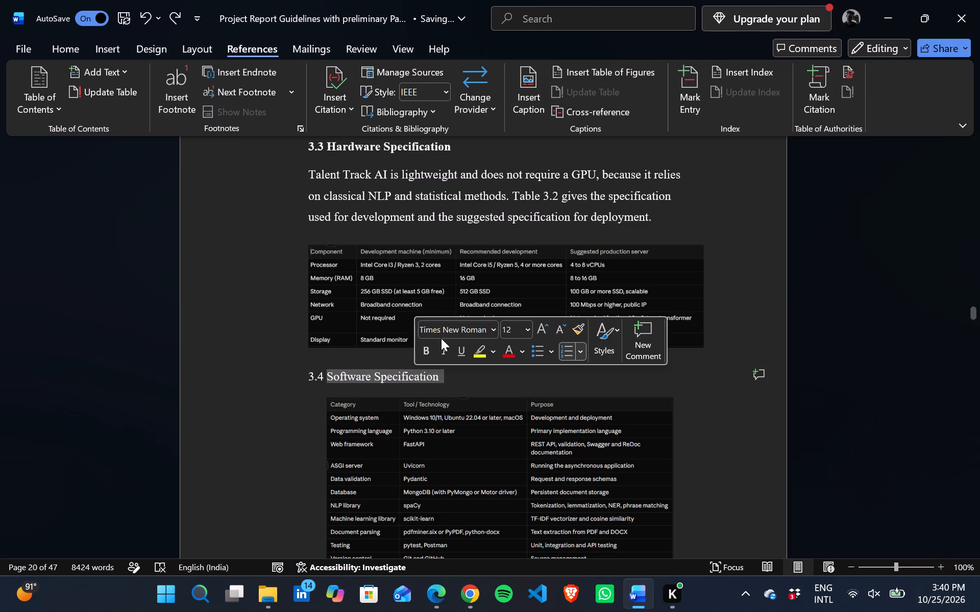
{"action": "left_click", "coordinate": [428, 351]}
{"action": "left_click", "coordinate": [219, 312]}
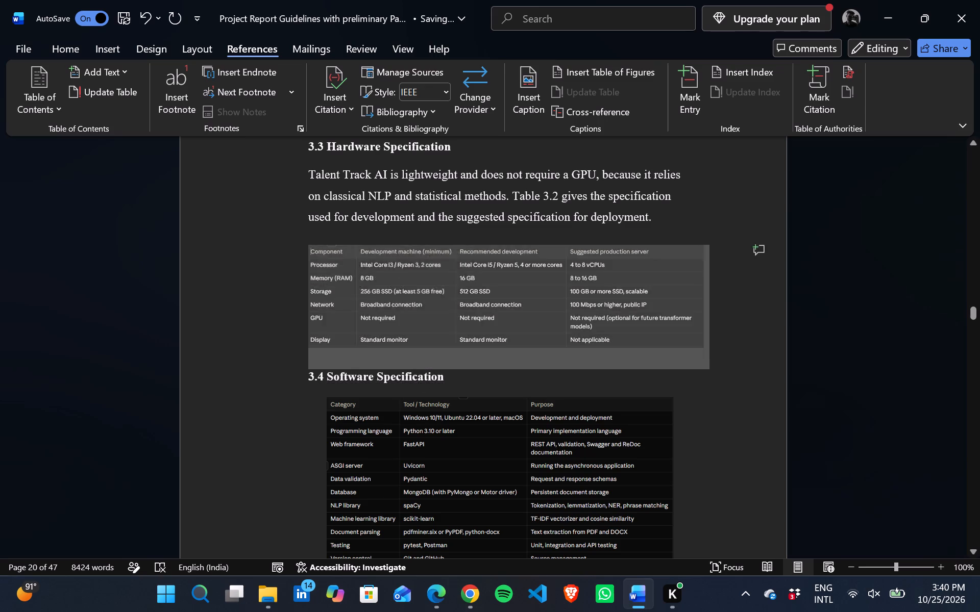
Make the heading "3.5 Feasibility Study" bold.
{"action": "scroll", "coordinate": [219, 312], "scroll_direction": "down", "scroll_amount": 2}
{"action": "right_click", "coordinate": [257, 379]}
{"action": "scroll", "coordinate": [257, 379], "scroll_direction": "down", "scroll_amount": 1}
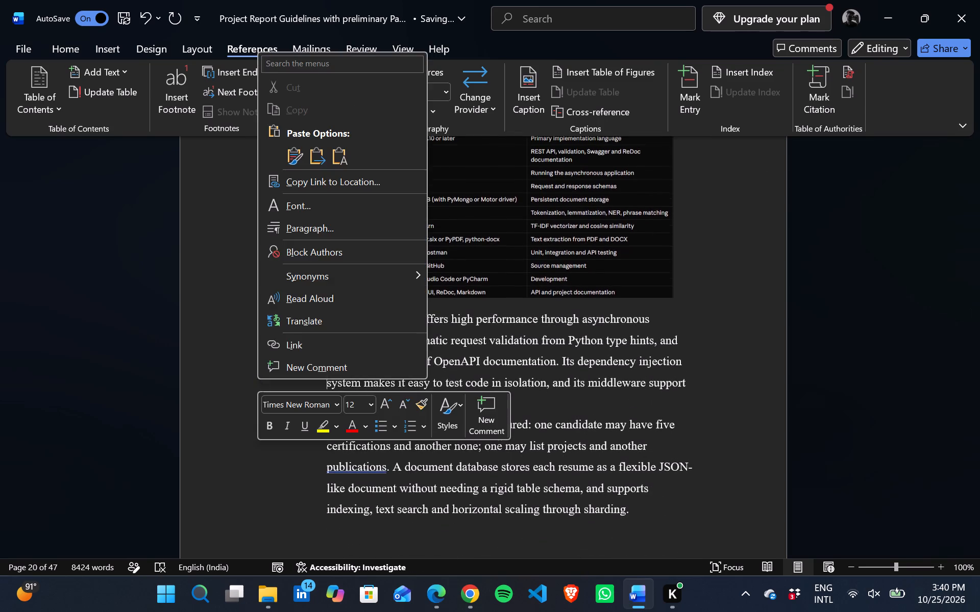
{"action": "scroll", "coordinate": [257, 379], "scroll_direction": "down", "scroll_amount": 1}
{"action": "left_click", "coordinate": [212, 329]}
{"action": "scroll", "coordinate": [212, 329], "scroll_direction": "down", "scroll_amount": 1}
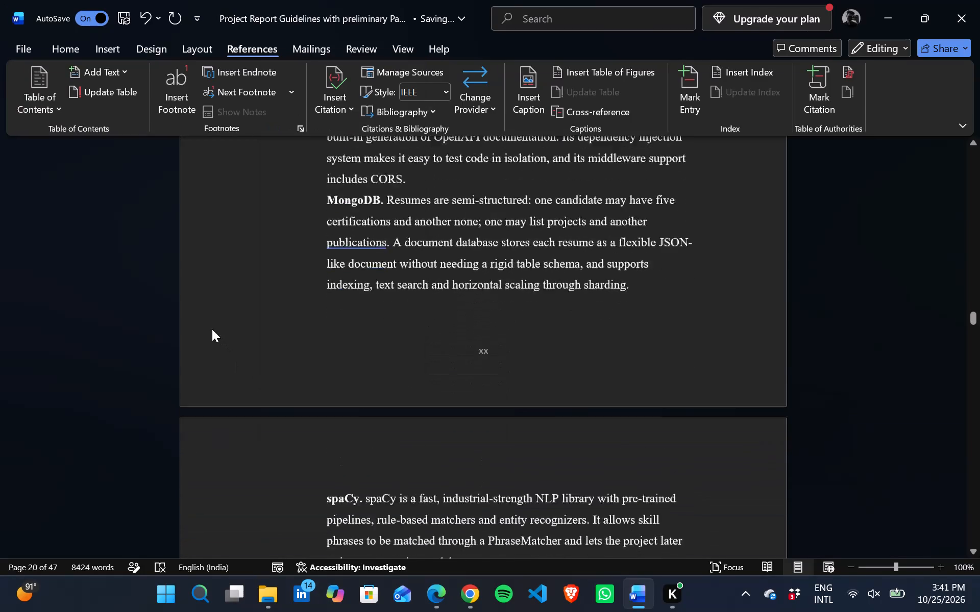
{"action": "scroll", "coordinate": [212, 329], "scroll_direction": "down", "scroll_amount": 2}
{"action": "scroll", "coordinate": [259, 326], "scroll_direction": "right", "scroll_amount": 1}
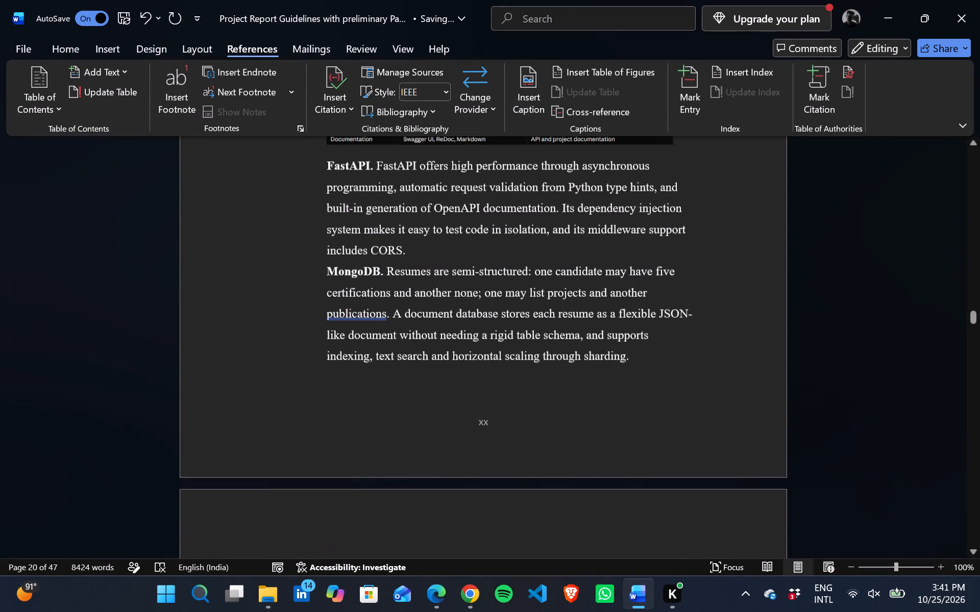
{"action": "scroll", "coordinate": [259, 326], "scroll_direction": "right", "scroll_amount": 1}
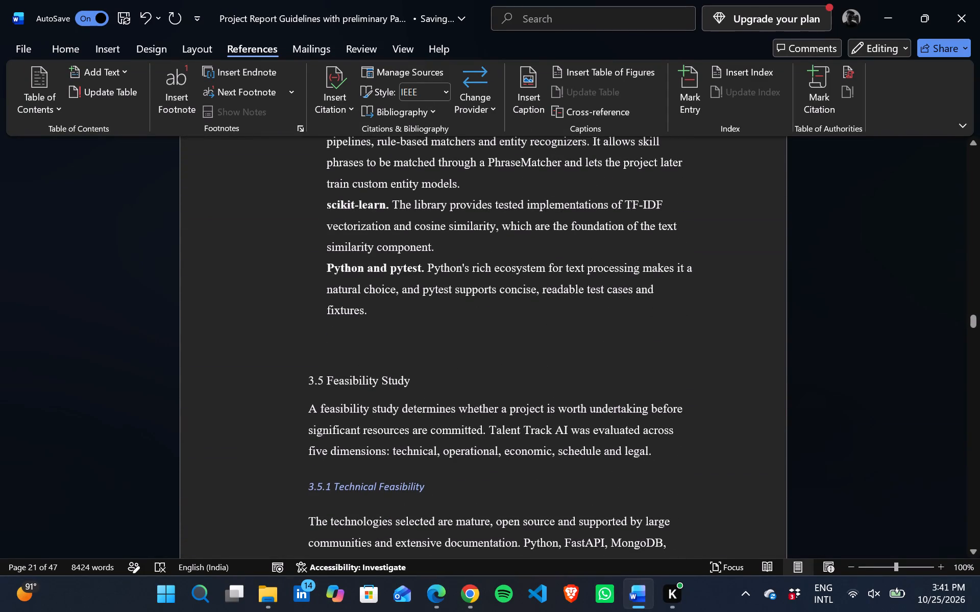
{"action": "left_click_drag", "start_coordinate": [326, 377], "coordinate": [414, 383]}
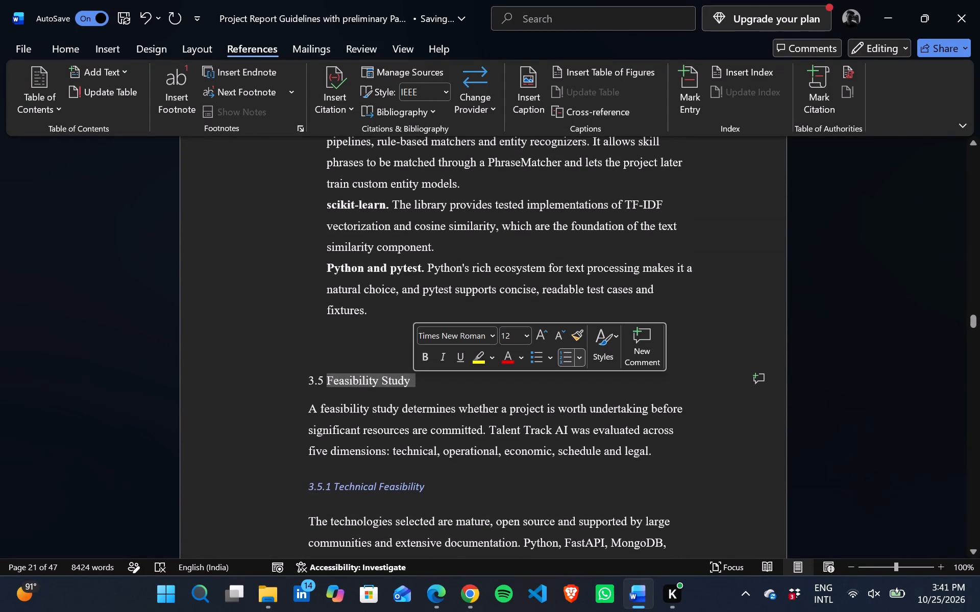
{"action": "left_click", "coordinate": [423, 357]}
Delete one empty paragraph directly above the heading "3.5 Feasibility Study".
{"action": "left_click", "coordinate": [369, 360]}
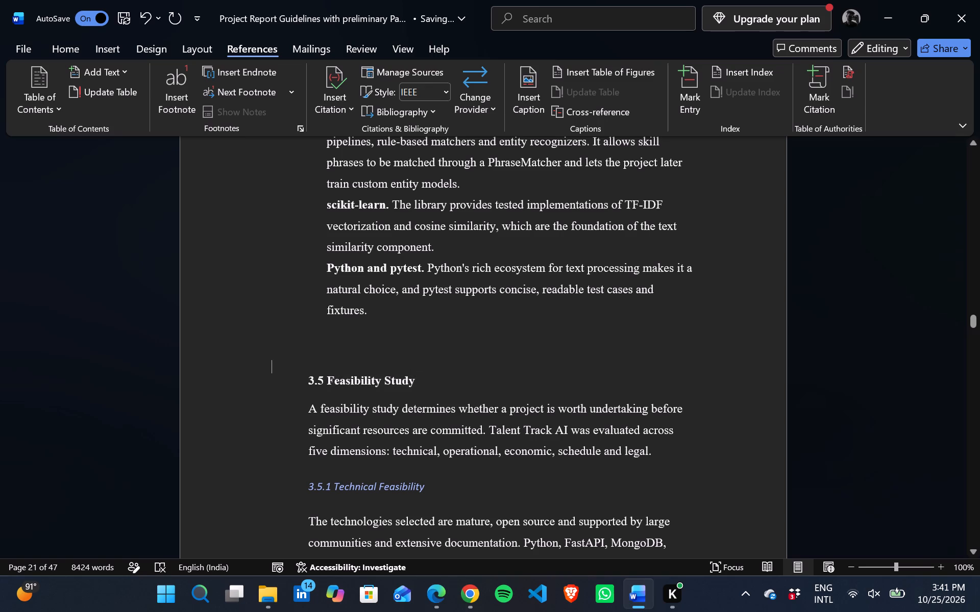
{"action": "key", "text": "BackSpace"}
Make the "Technical Feasibility" text of subheading 3.5.1 bold.
{"action": "scroll", "coordinate": [369, 360], "scroll_direction": "down", "scroll_amount": 1}
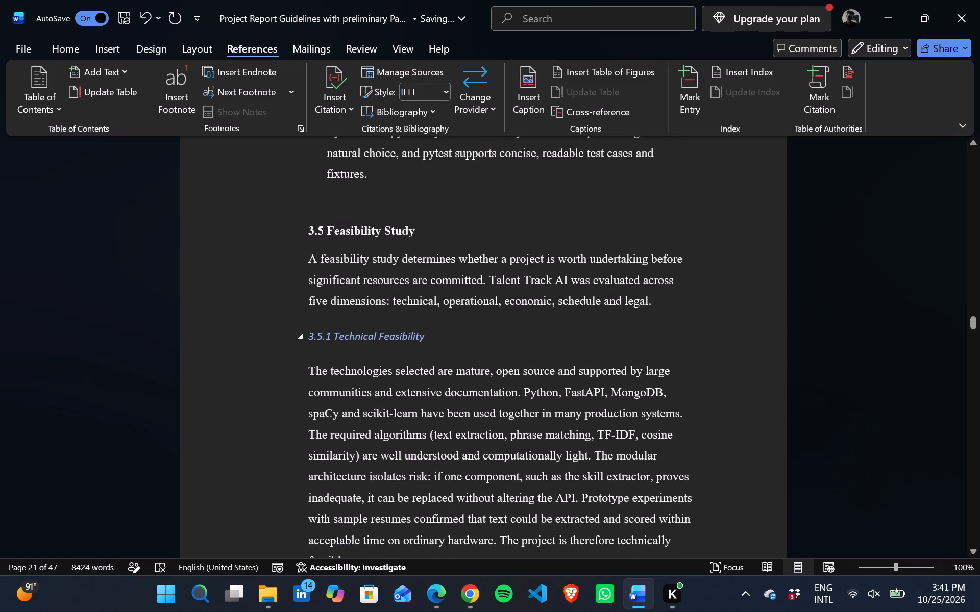
{"action": "left_click_drag", "start_coordinate": [334, 334], "coordinate": [423, 336]}
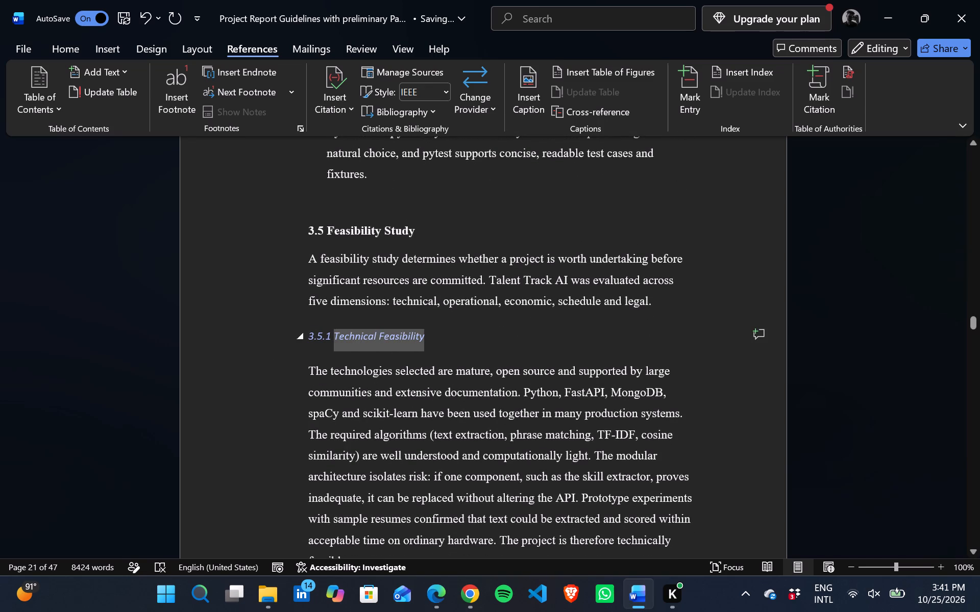
{"action": "left_click_drag", "start_coordinate": [423, 336], "coordinate": [426, 336]}
{"action": "left_click", "coordinate": [433, 314]}
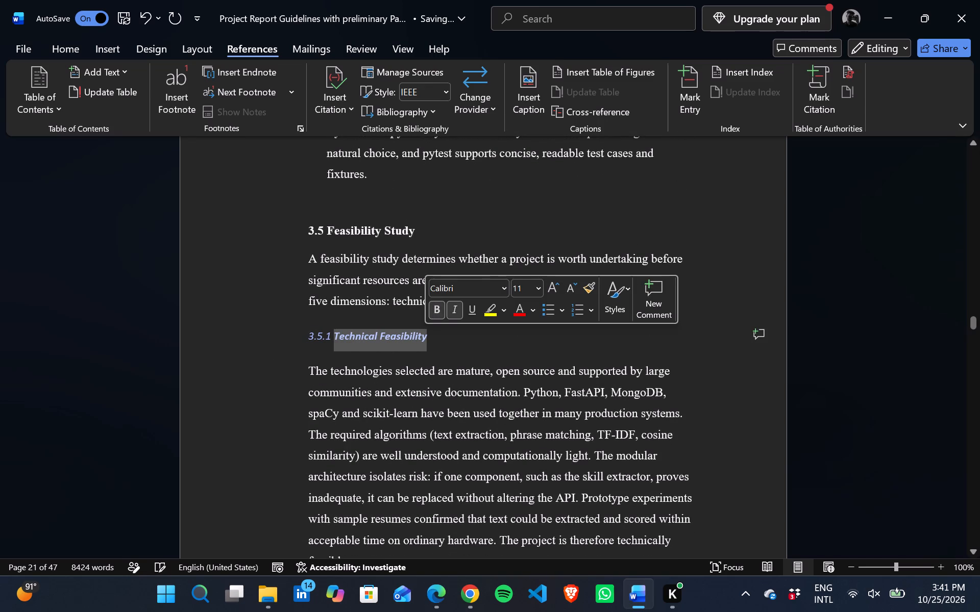
{"action": "left_click", "coordinate": [247, 341]}
Move the subheading "3.5.2 Operational Feasibility" to the next page by adding one empty paragraph after "therefore technically feasible.".
{"action": "scroll", "coordinate": [247, 341], "scroll_direction": "down", "scroll_amount": 2}
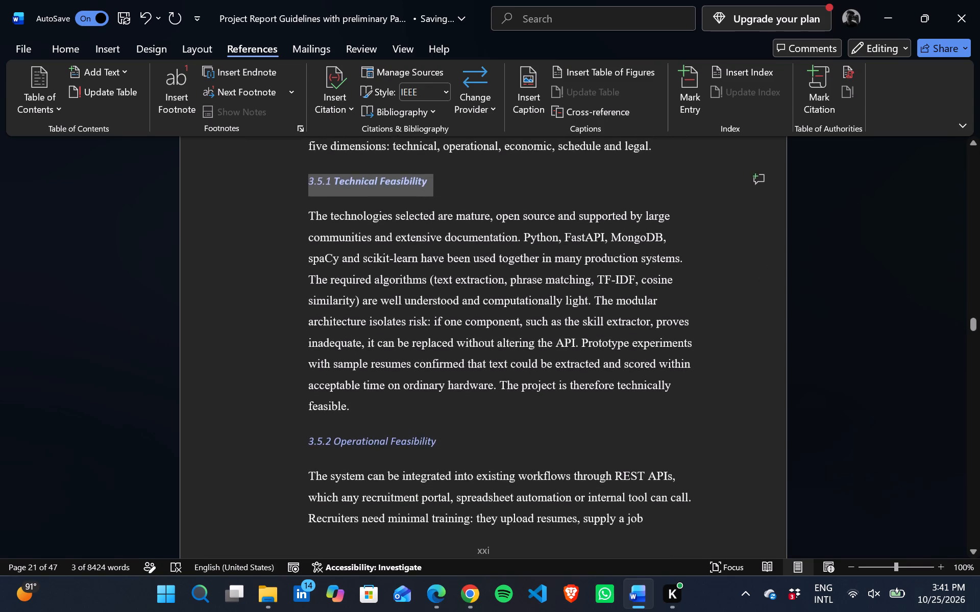
{"action": "scroll", "coordinate": [247, 341], "scroll_direction": "down", "scroll_amount": 1}
{"action": "left_click", "coordinate": [367, 304]}
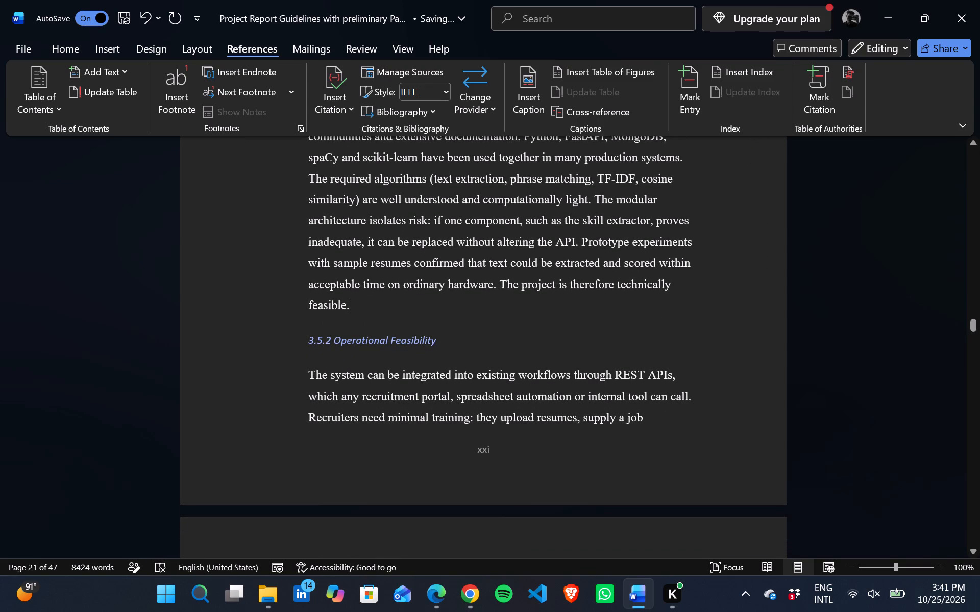
{"action": "key", "text": "Return"}
Make the "Operational Feasibility" text of subheading 3.5.2 bold.
{"action": "scroll", "coordinate": [367, 304], "scroll_direction": "down", "scroll_amount": 2}
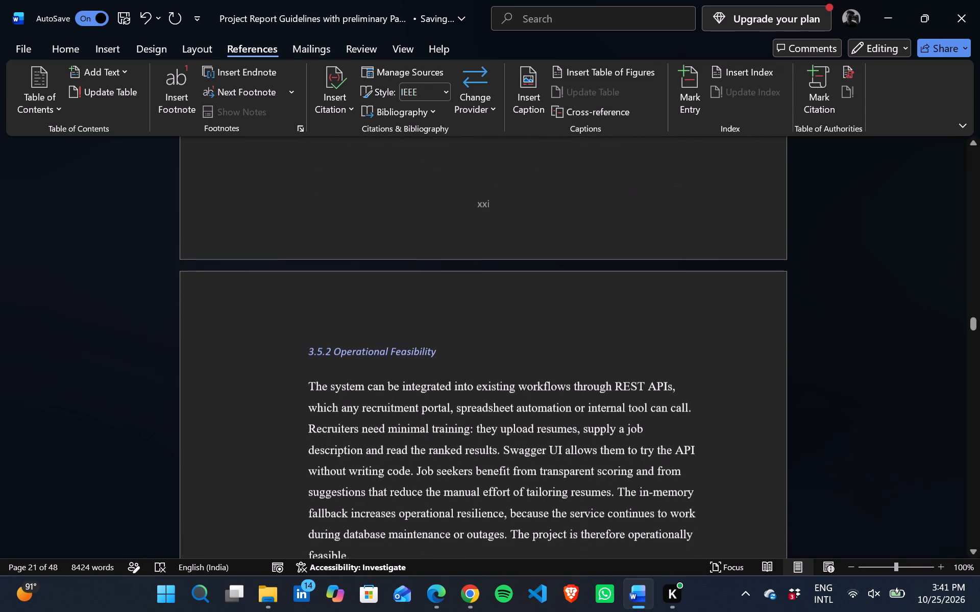
{"action": "left_click_drag", "start_coordinate": [335, 350], "coordinate": [430, 349]}
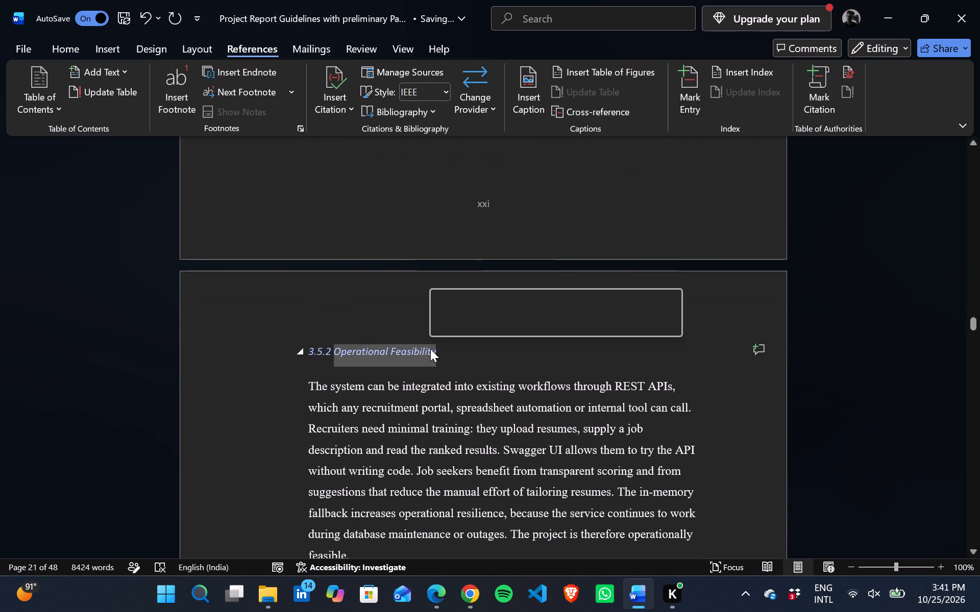
{"action": "left_click", "coordinate": [438, 330]}
{"action": "left_click", "coordinate": [384, 313]}
Remove the surplus empty paragraphs above the heading "4. Implementation", leaving one empty line after "therefore operationally feasible.".
{"action": "scroll", "coordinate": [384, 313], "scroll_direction": "down", "scroll_amount": 1}
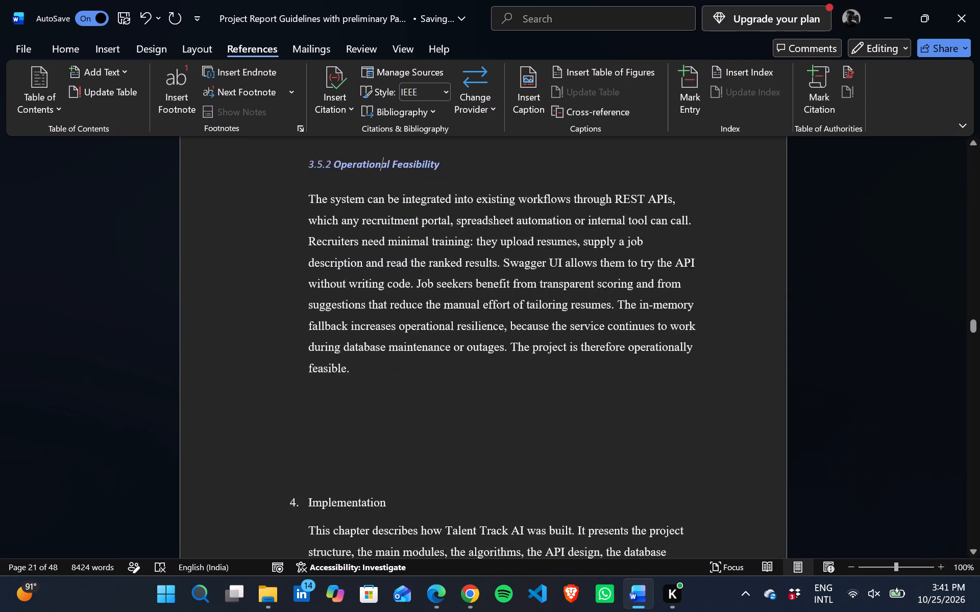
{"action": "scroll", "coordinate": [384, 313], "scroll_direction": "down", "scroll_amount": 1}
{"action": "left_click", "coordinate": [355, 371]}
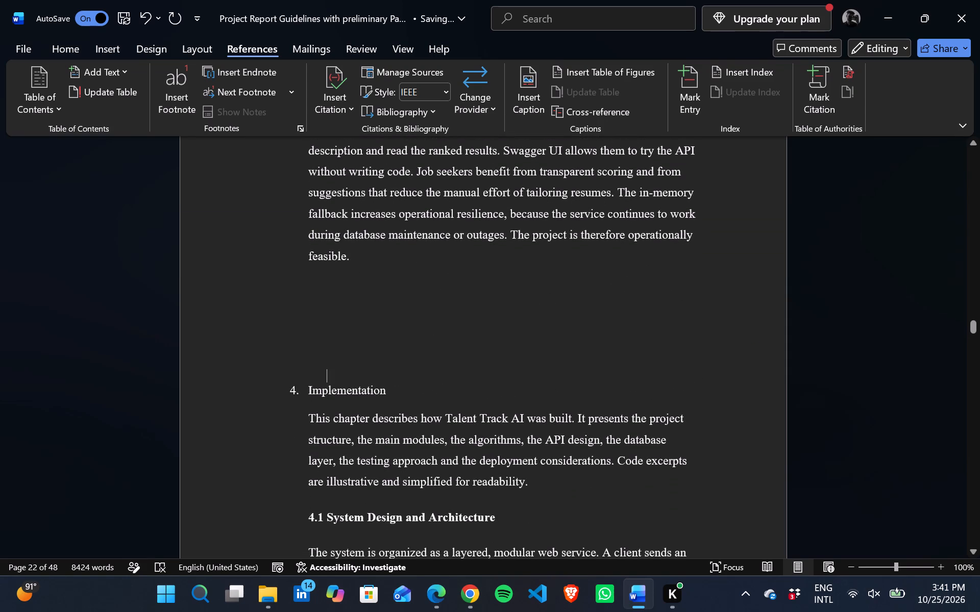
{"action": "key", "text": "BackSpace"}
{"action": "key", "text": "BackSpace"}
{"action": "key", "text": "BackSpace"}
{"action": "key", "text": "BackSpace"}
{"action": "key", "text": "BackSpace"}
{"action": "key", "text": "BackSpace"}
{"action": "key", "text": "BackSpace"}
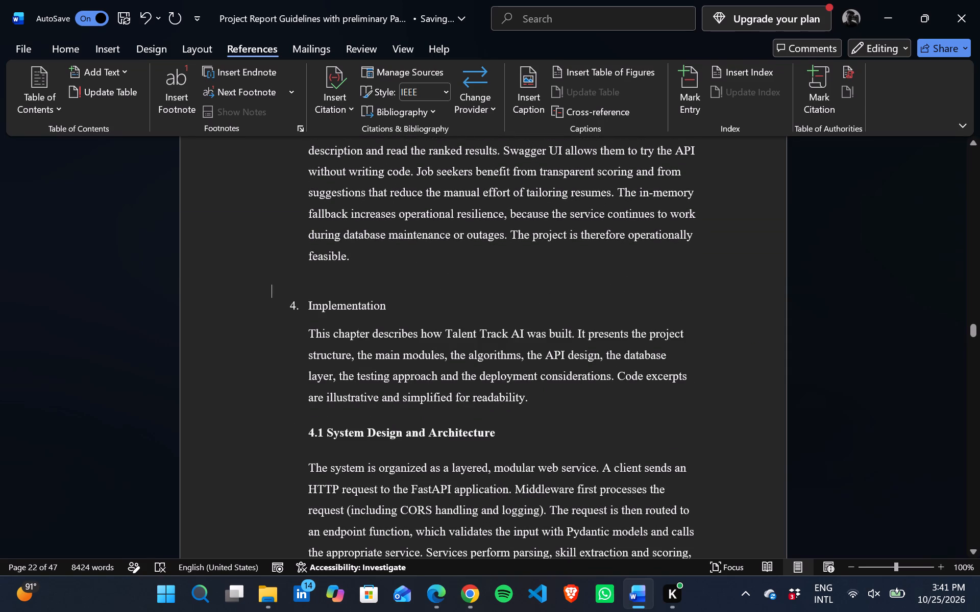
Make the heading "4. Implementation" bold.
{"action": "left_click_drag", "start_coordinate": [307, 303], "coordinate": [398, 306]}
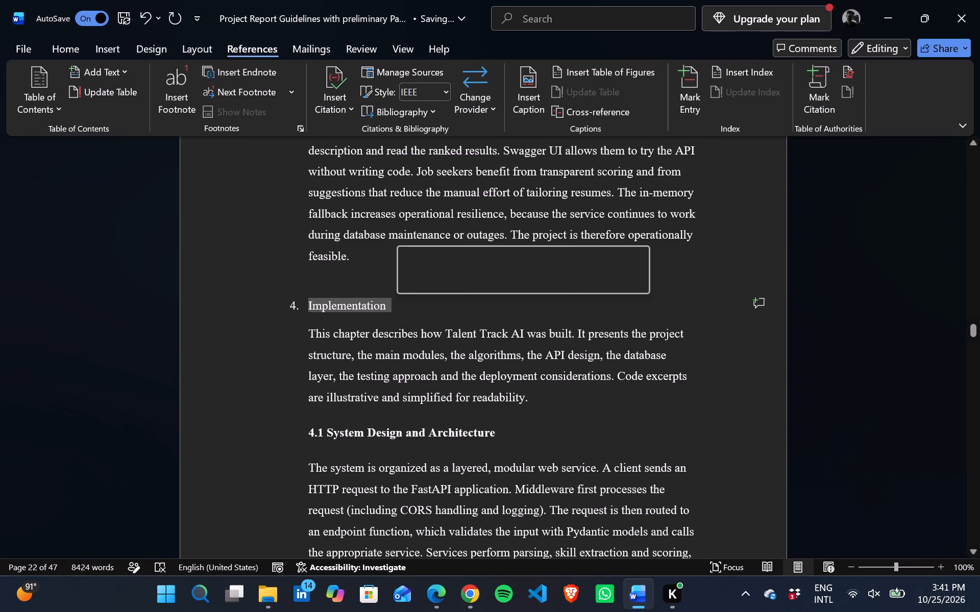
{"action": "left_click", "coordinate": [406, 281]}
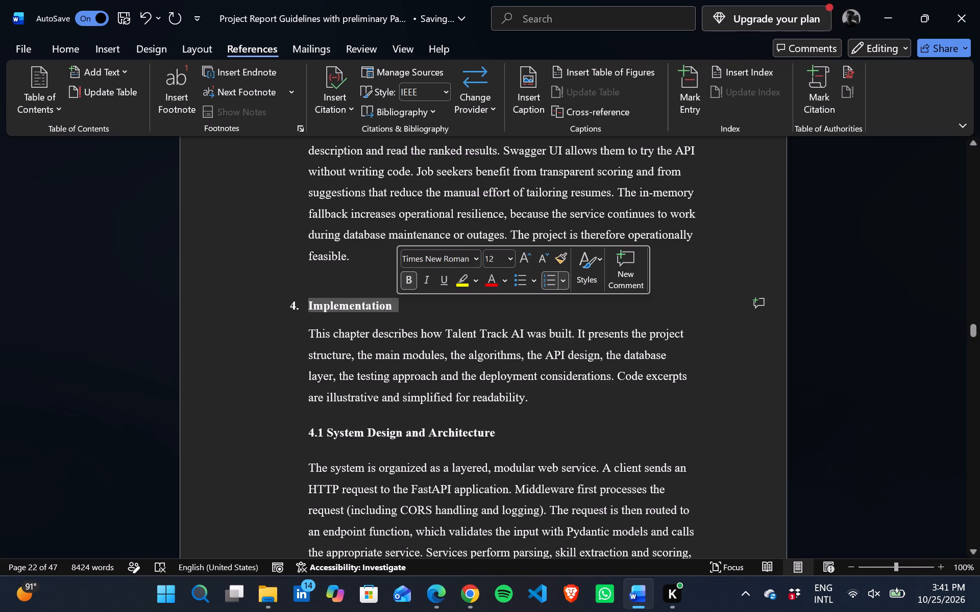
{"action": "left_click", "coordinate": [379, 409]}
Move the paragraph starting "The end-to-end flow" to the next page by adding four empty paragraphs after "returned as JSON.".
{"action": "scroll", "coordinate": [379, 409], "scroll_direction": "down", "scroll_amount": 2}
{"action": "scroll", "coordinate": [379, 409], "scroll_direction": "right", "scroll_amount": 1}
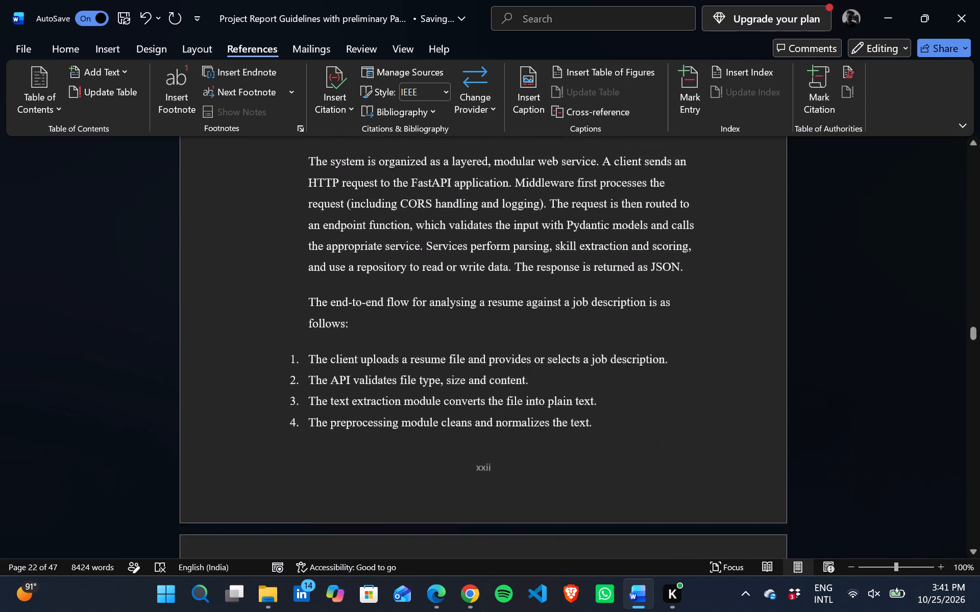
{"action": "scroll", "coordinate": [379, 409], "scroll_direction": "right", "scroll_amount": 1}
{"action": "scroll", "coordinate": [379, 409], "scroll_direction": "up", "scroll_amount": 1}
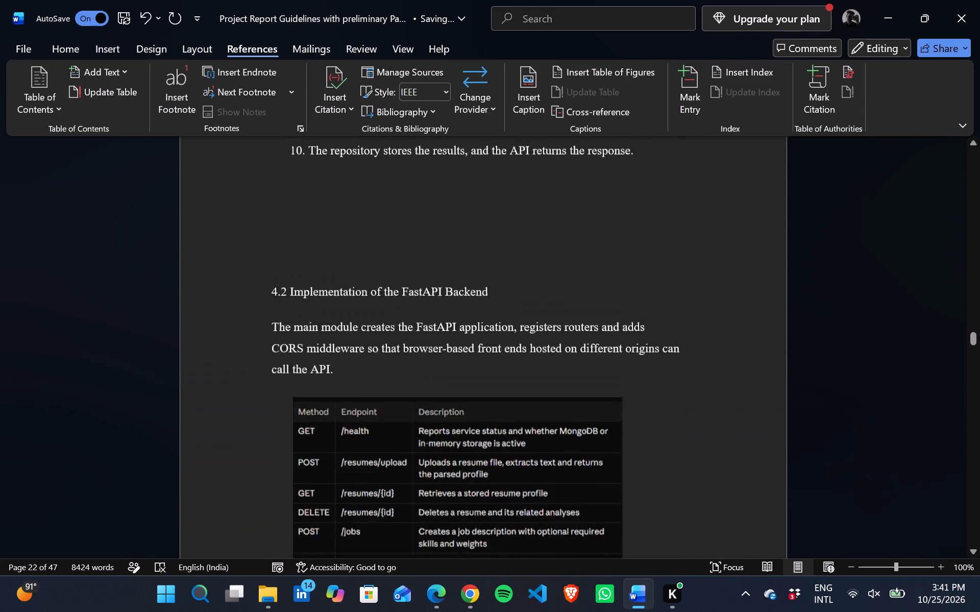
{"action": "scroll", "coordinate": [379, 409], "scroll_direction": "up", "scroll_amount": 2}
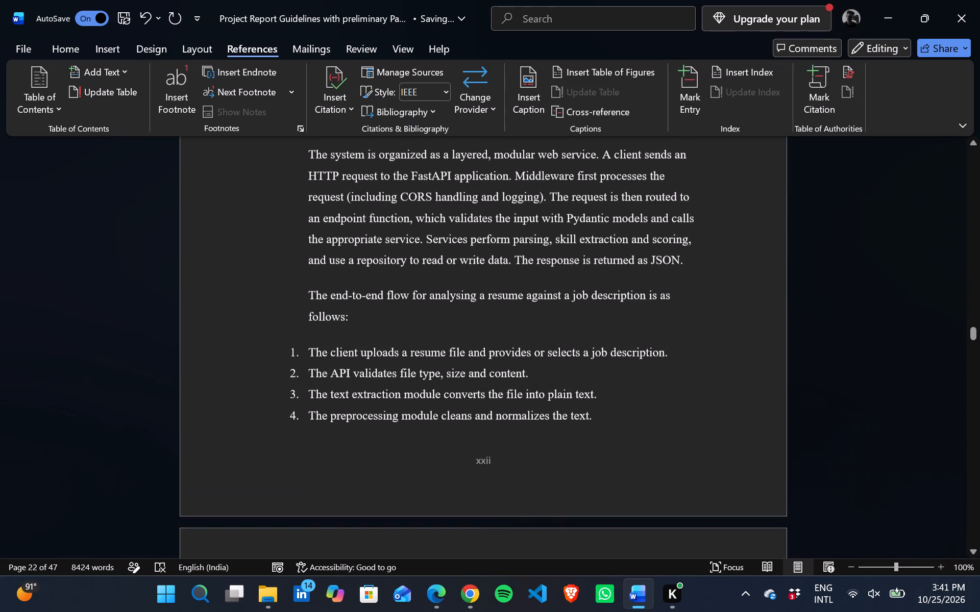
{"action": "left_click", "coordinate": [695, 264]}
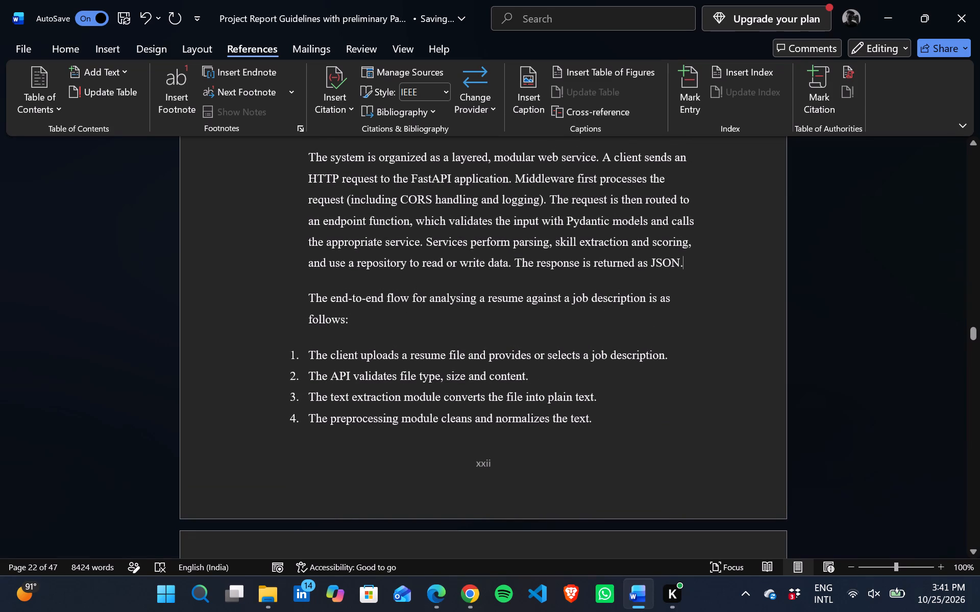
{"action": "key", "text": "Return"}
{"action": "key", "text": "Return"}
{"action": "key", "text": "Return"}
{"action": "key", "text": "Return"}
{"action": "key", "text": "Return"}
{"action": "key", "text": "Return"}
{"action": "key", "text": "BackSpace"}
{"action": "key", "text": "BackSpace"}
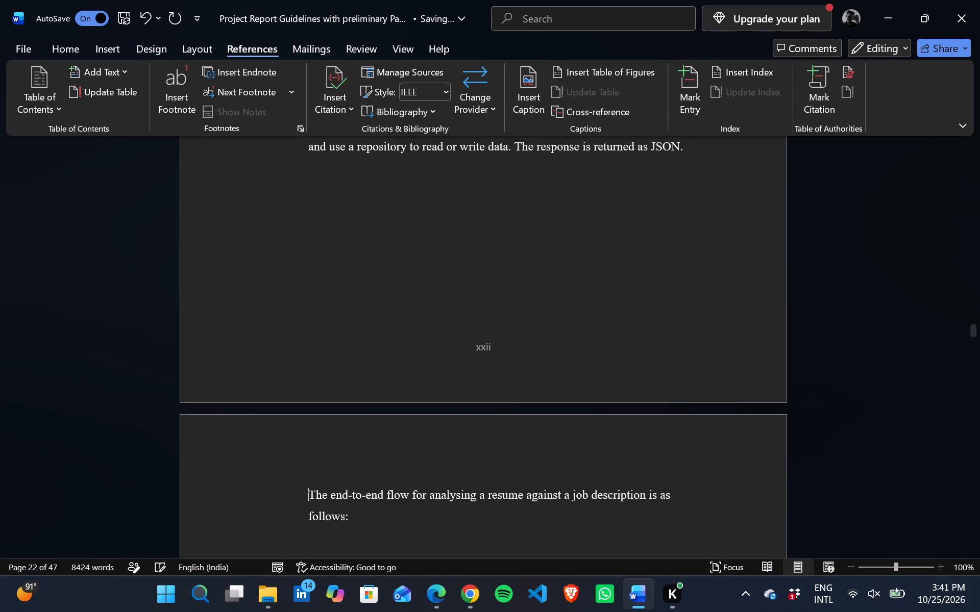
Remove all empty paragraphs between list item 10 and the heading "4.2 Implementation of the FastAPI Backend".
{"action": "scroll", "coordinate": [695, 264], "scroll_direction": "down", "scroll_amount": 2}
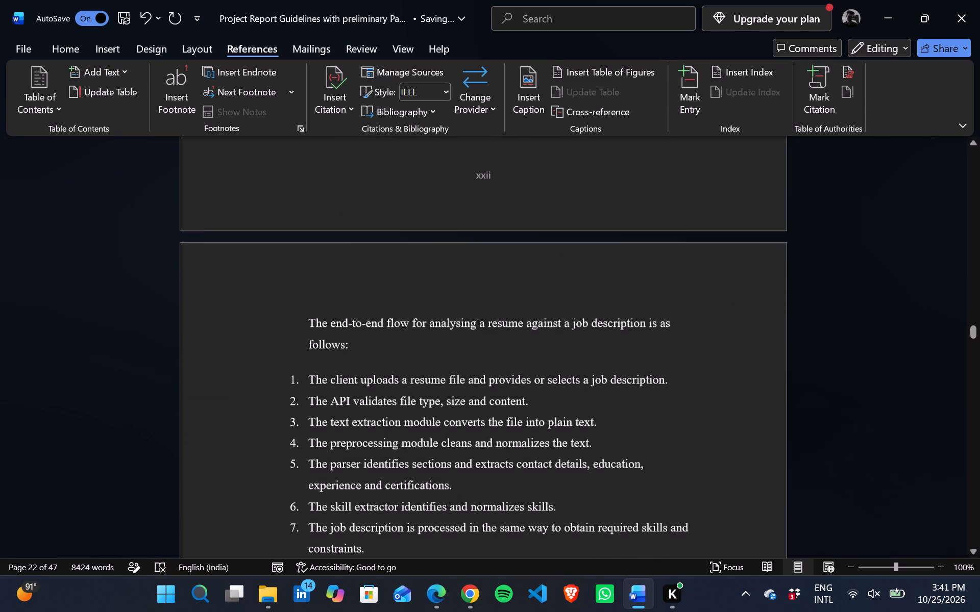
{"action": "scroll", "coordinate": [429, 327], "scroll_direction": "down", "scroll_amount": 3}
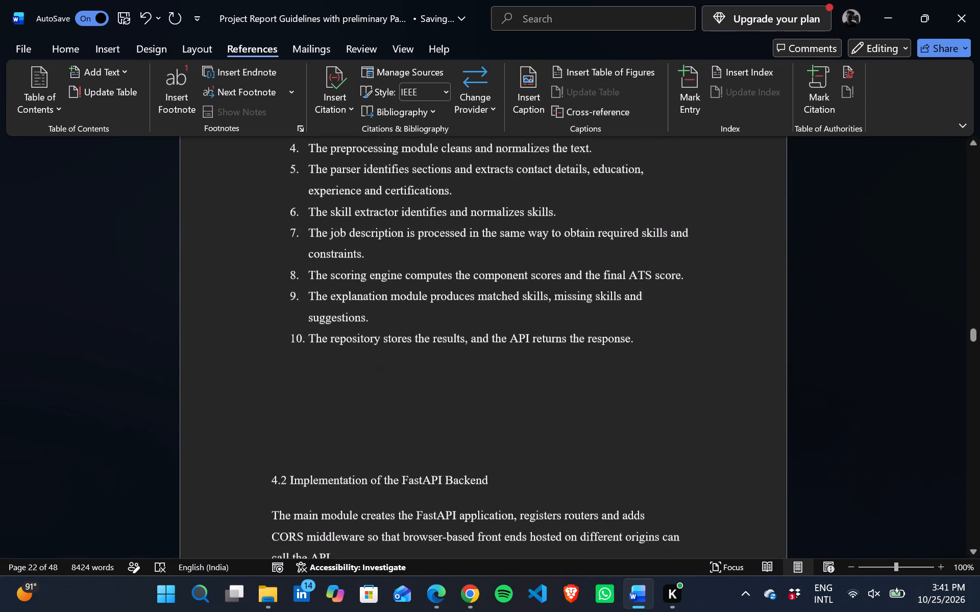
{"action": "scroll", "coordinate": [429, 327], "scroll_direction": "down", "scroll_amount": 1}
{"action": "left_click", "coordinate": [361, 392]}
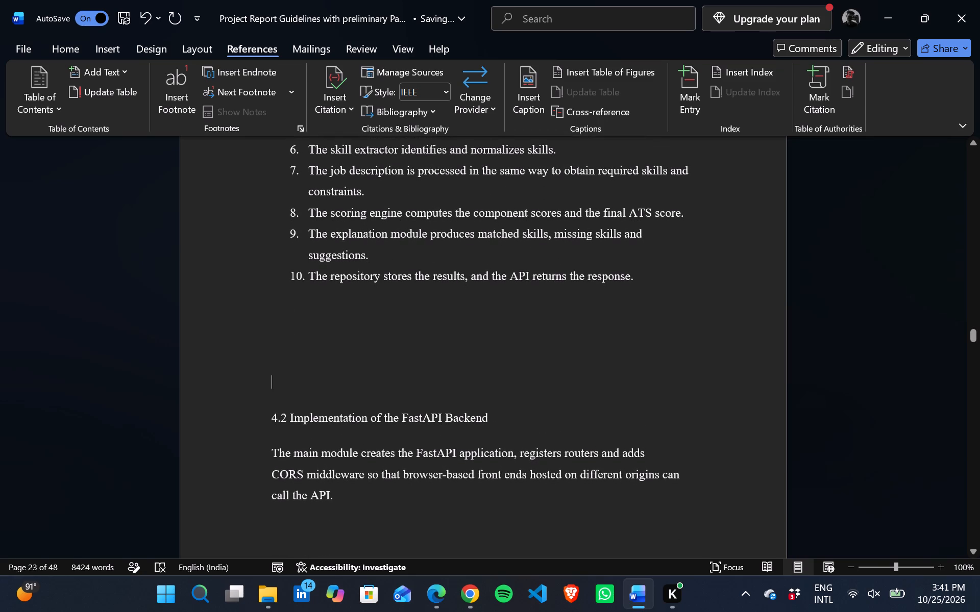
{"action": "key", "text": "BackSpace"}
{"action": "key", "text": "BackSpace"}
{"action": "key", "text": "BackSpace"}
{"action": "key", "text": "Return"}
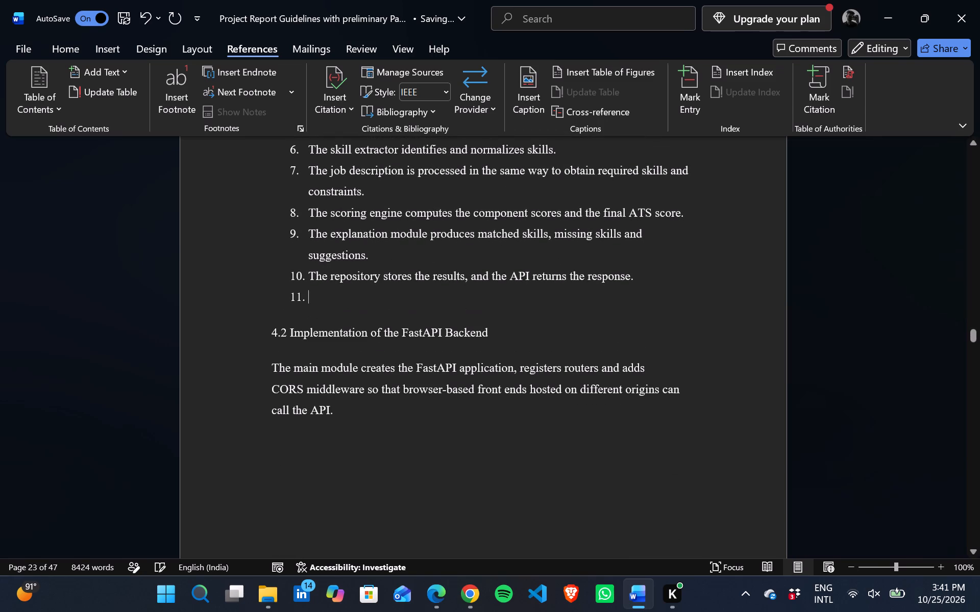
{"action": "key", "text": "ctrl+z"}
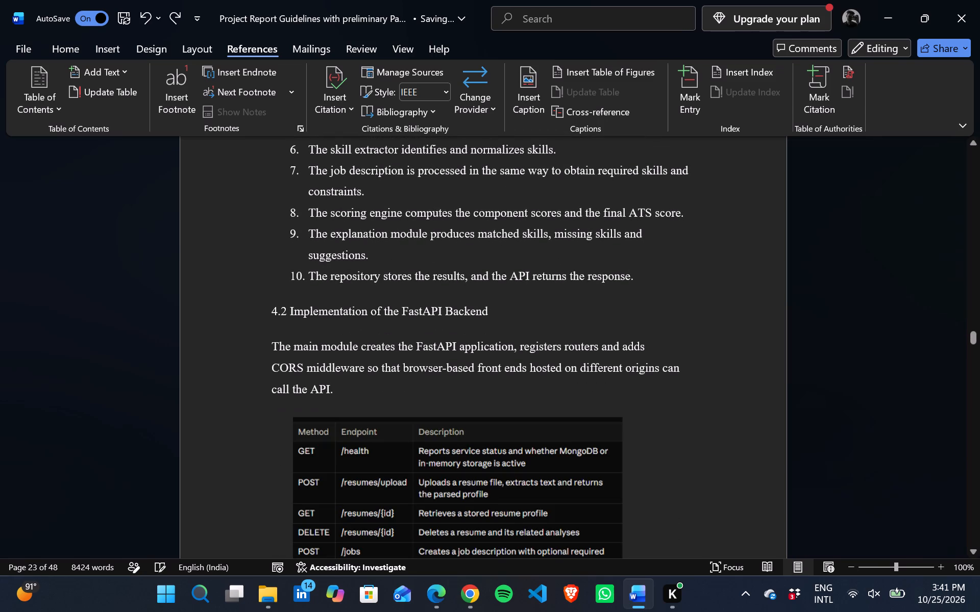
{"action": "scroll", "coordinate": [393, 384], "scroll_direction": "down", "scroll_amount": 1}
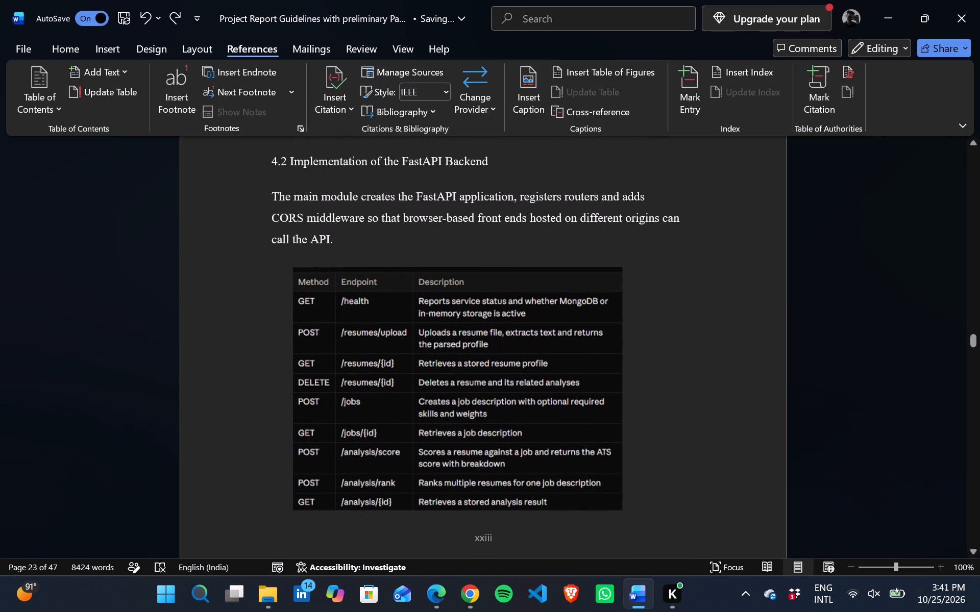
Make the title text "Implementation of the FastAPI Backend" in the 4.2 heading bold.
{"action": "left_click_drag", "start_coordinate": [288, 159], "coordinate": [486, 155]}
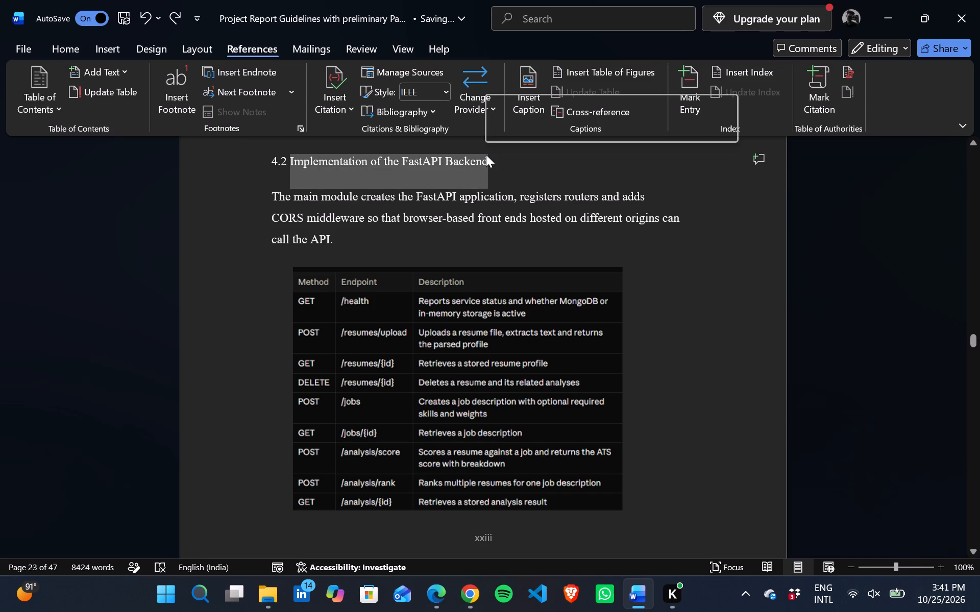
{"action": "left_click", "coordinate": [500, 125]}
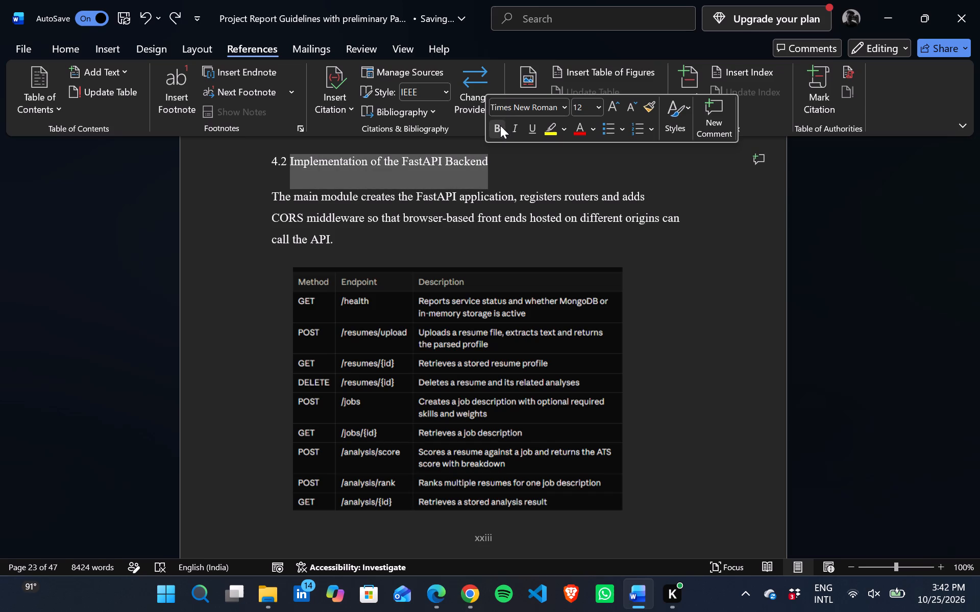
{"action": "left_click", "coordinate": [549, 233]}
Move the heading "4.2.2 Data Models with Pydantic" to the top of the next page by adding twelve empty paragraphs above it.
{"action": "scroll", "coordinate": [549, 233], "scroll_direction": "down", "scroll_amount": 2}
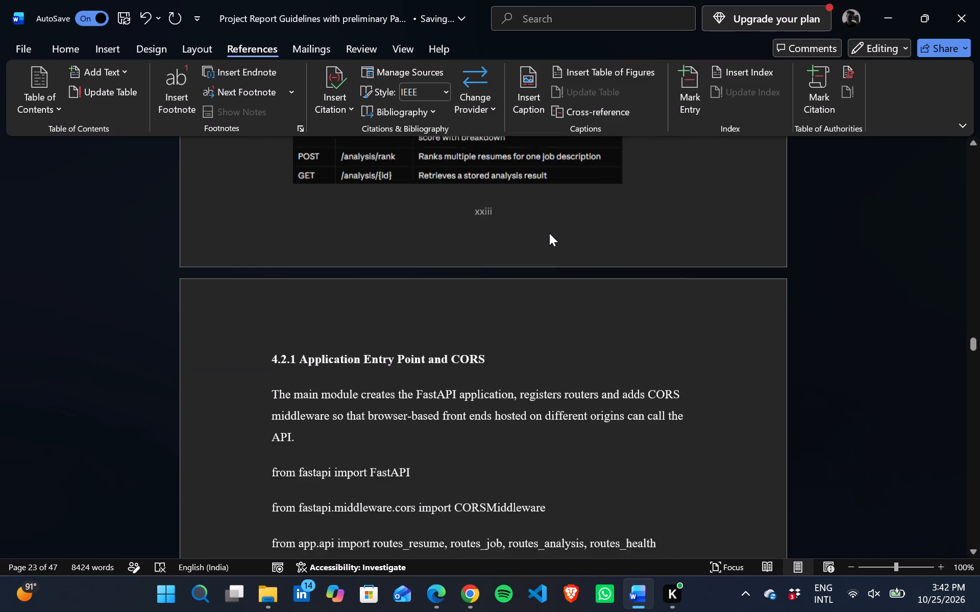
{"action": "scroll", "coordinate": [386, 343], "scroll_direction": "down", "scroll_amount": 2}
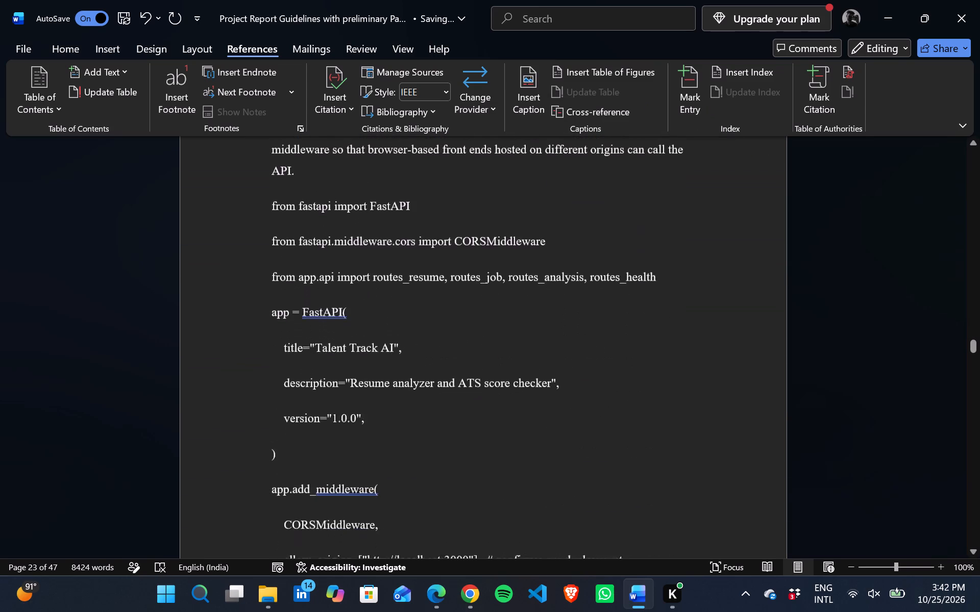
{"action": "scroll", "coordinate": [386, 343], "scroll_direction": "down", "scroll_amount": 3}
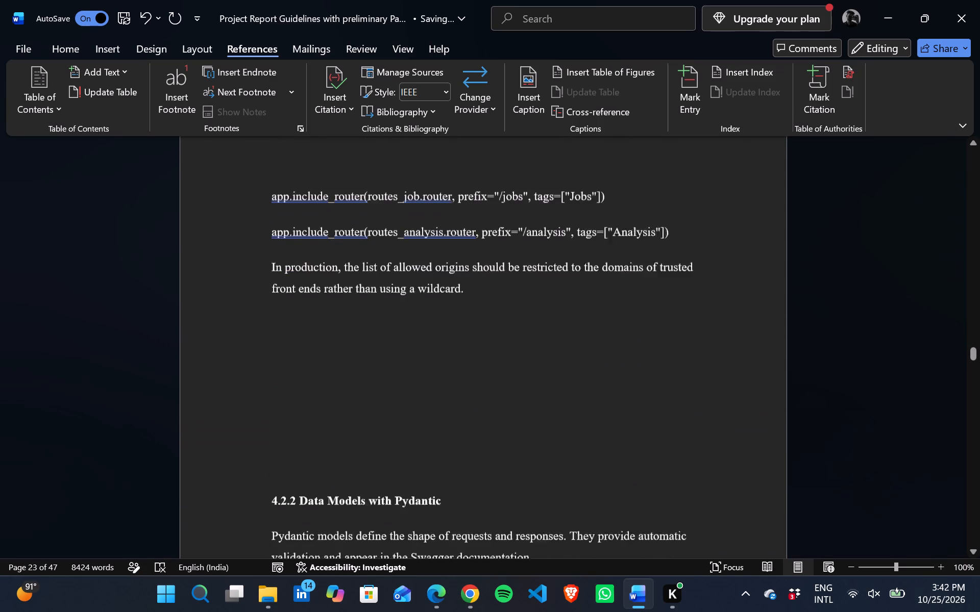
{"action": "scroll", "coordinate": [386, 343], "scroll_direction": "down", "scroll_amount": 1}
{"action": "left_click", "coordinate": [328, 420]}
{"action": "key", "text": "Return"}
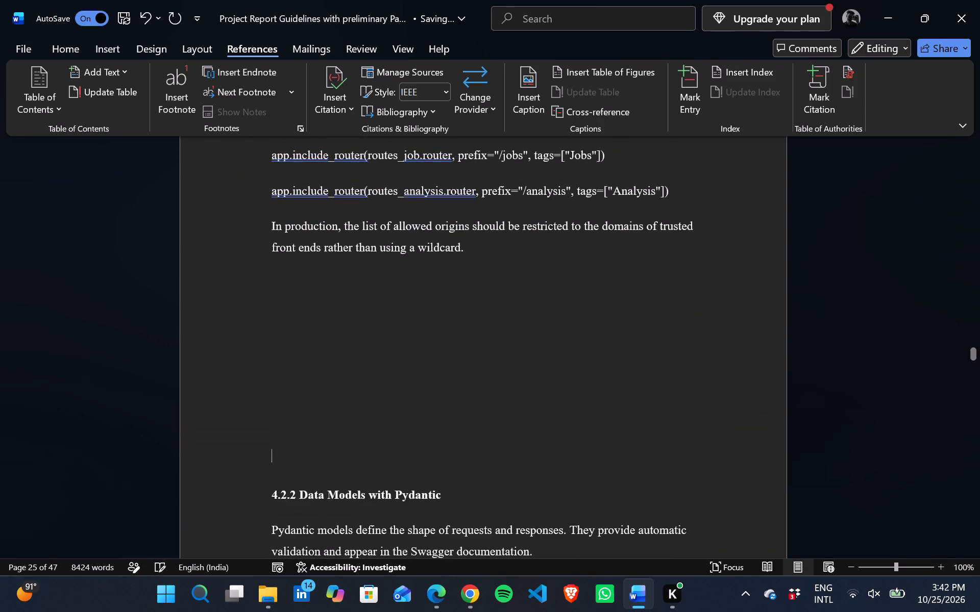
{"action": "key", "text": "Return"}
{"action": "key", "text": "Return"}
{"action": "scroll", "coordinate": [328, 420], "scroll_direction": "down", "scroll_amount": 2}
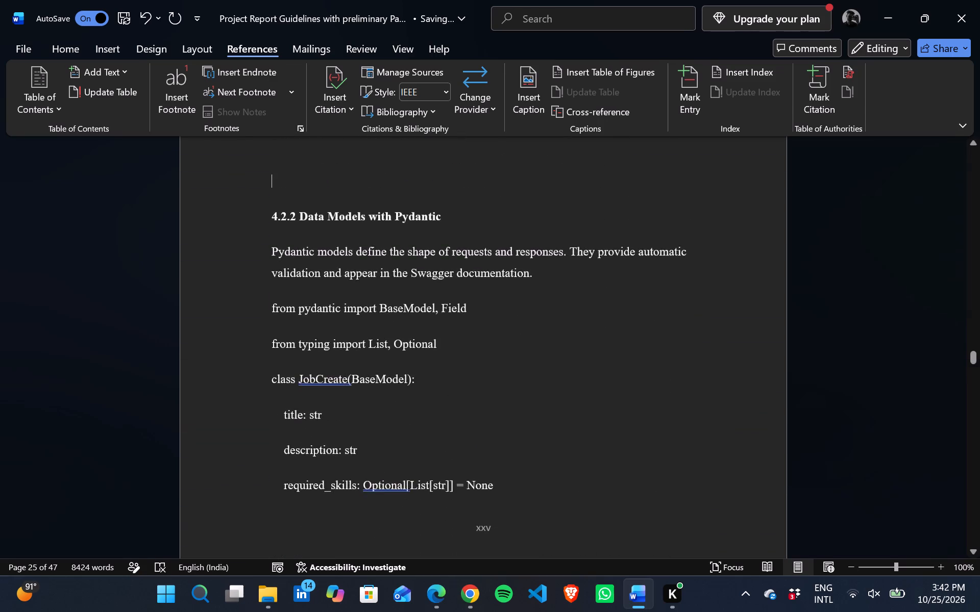
{"action": "key", "text": "Return"}
{"action": "key", "text": "Return"}
{"action": "key", "text": "Return"}
{"action": "key", "text": "Return"}
{"action": "key", "text": "Return"}
{"action": "key", "text": "Return"}
{"action": "key", "text": "Return"}
{"action": "key", "text": "Return"}
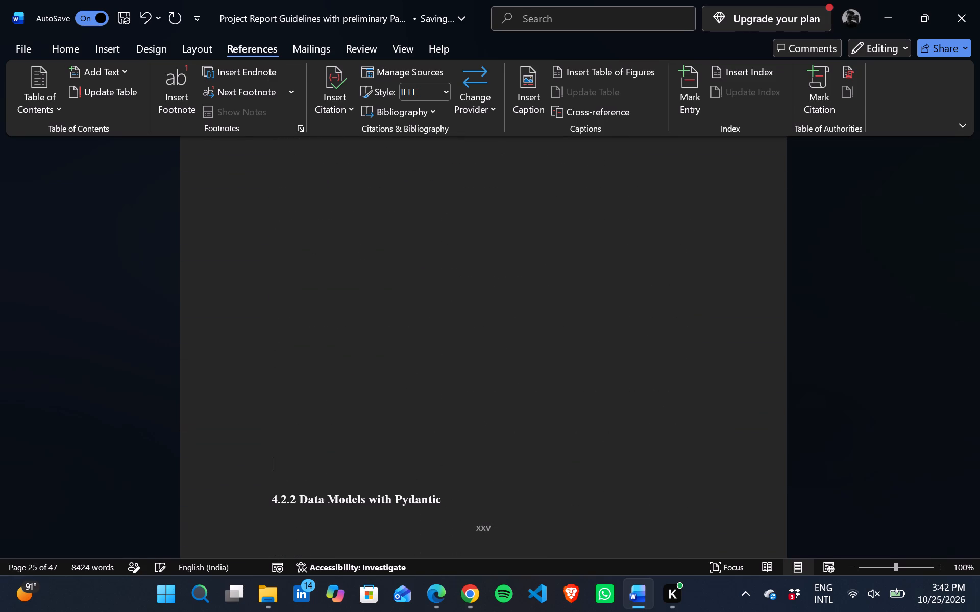
{"action": "key", "text": "Return"}
Review the layout, page breaks and heading formatting of the report from section 4.2.2 through "7. References".
{"action": "scroll", "coordinate": [328, 420], "scroll_direction": "down", "scroll_amount": 3}
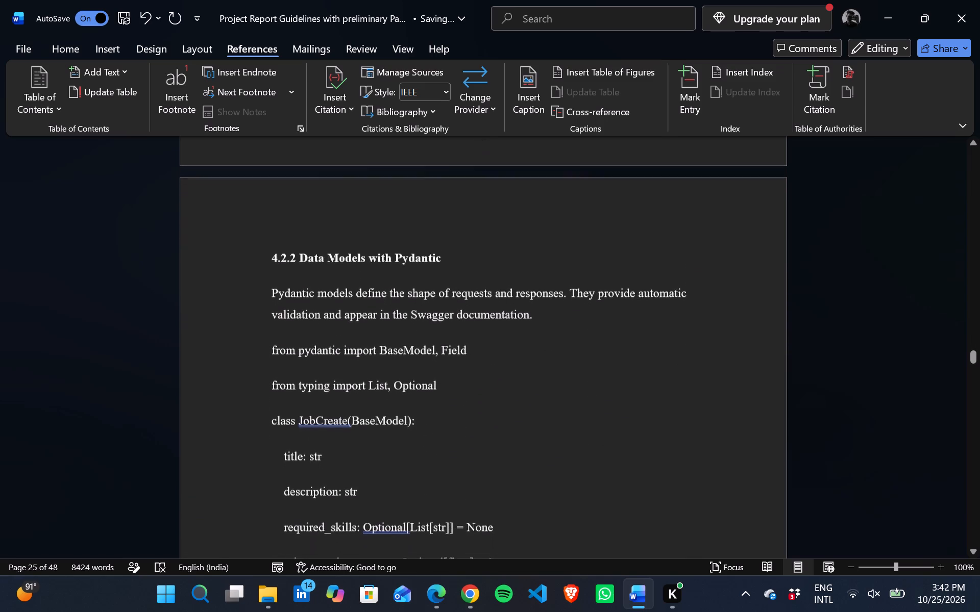
{"action": "scroll", "coordinate": [346, 399], "scroll_direction": "down", "scroll_amount": 3}
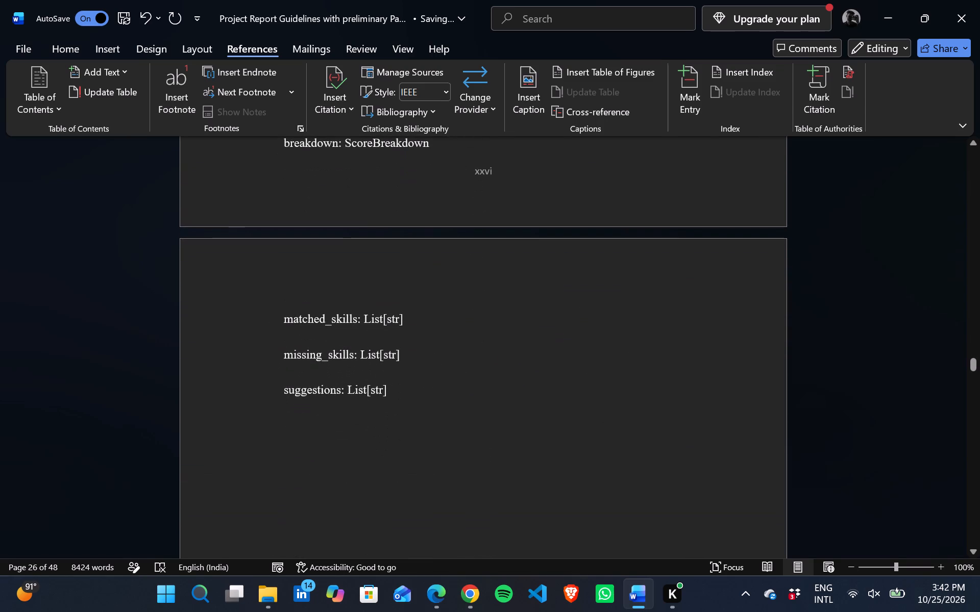
{"action": "scroll", "coordinate": [380, 408], "scroll_direction": "down", "scroll_amount": 3}
{"action": "right_click", "coordinate": [380, 408]}
{"action": "scroll", "coordinate": [380, 408], "scroll_direction": "down", "scroll_amount": 1}
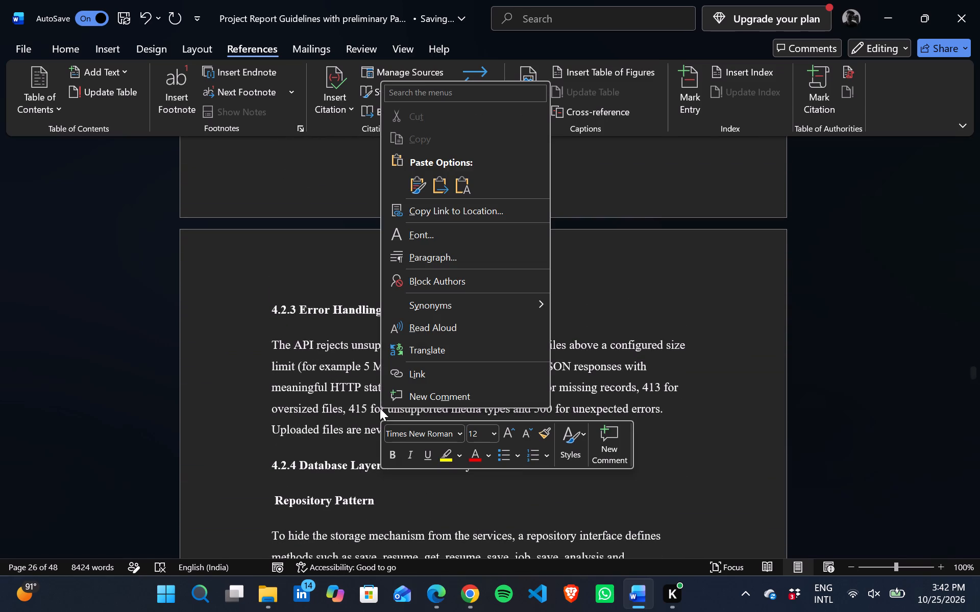
{"action": "scroll", "coordinate": [380, 408], "scroll_direction": "down", "scroll_amount": 1}
{"action": "left_click", "coordinate": [827, 379]}
{"action": "scroll", "coordinate": [536, 440], "scroll_direction": "down", "scroll_amount": 1}
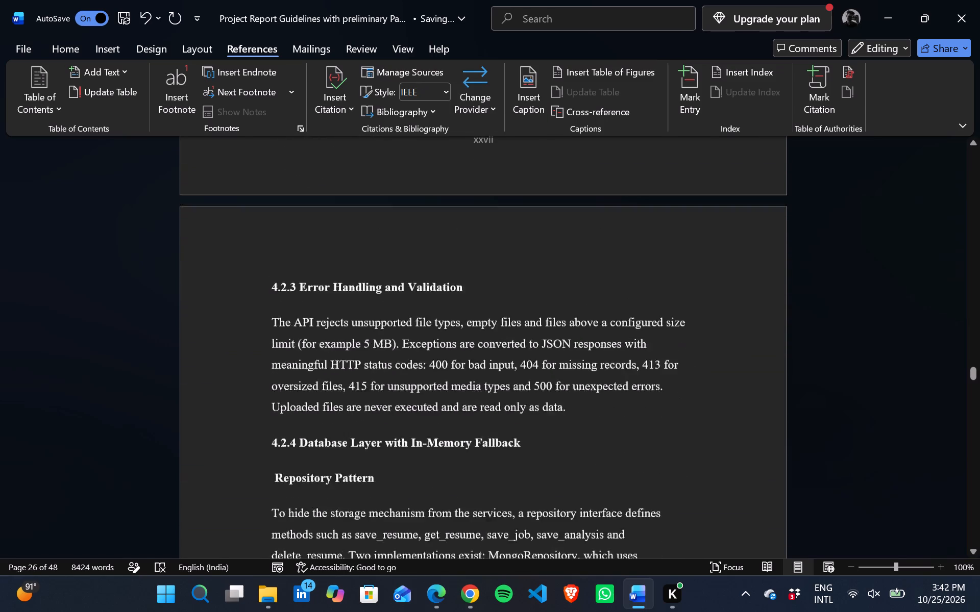
{"action": "scroll", "coordinate": [536, 440], "scroll_direction": "down", "scroll_amount": 5}
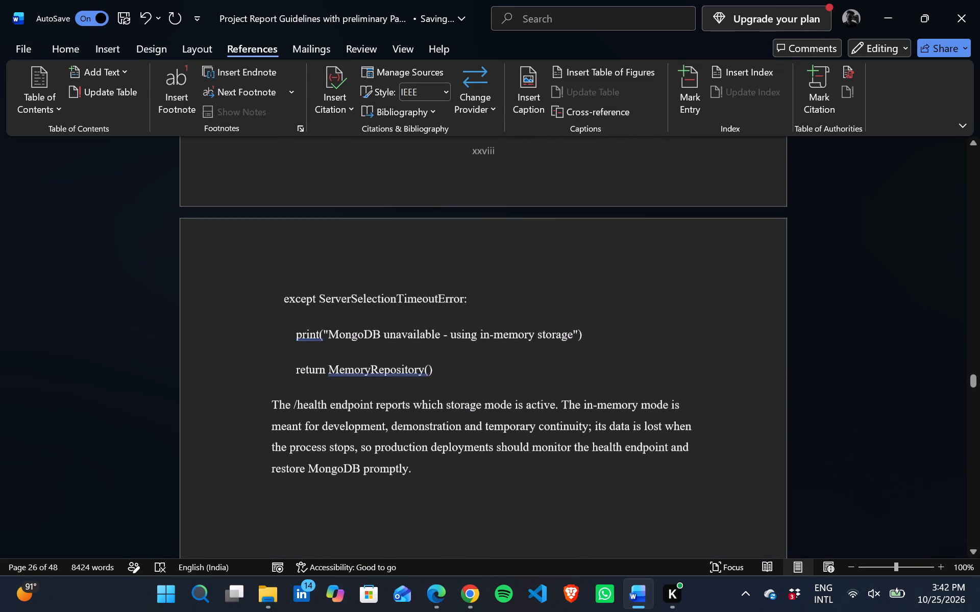
{"action": "scroll", "coordinate": [536, 440], "scroll_direction": "down", "scroll_amount": 5}
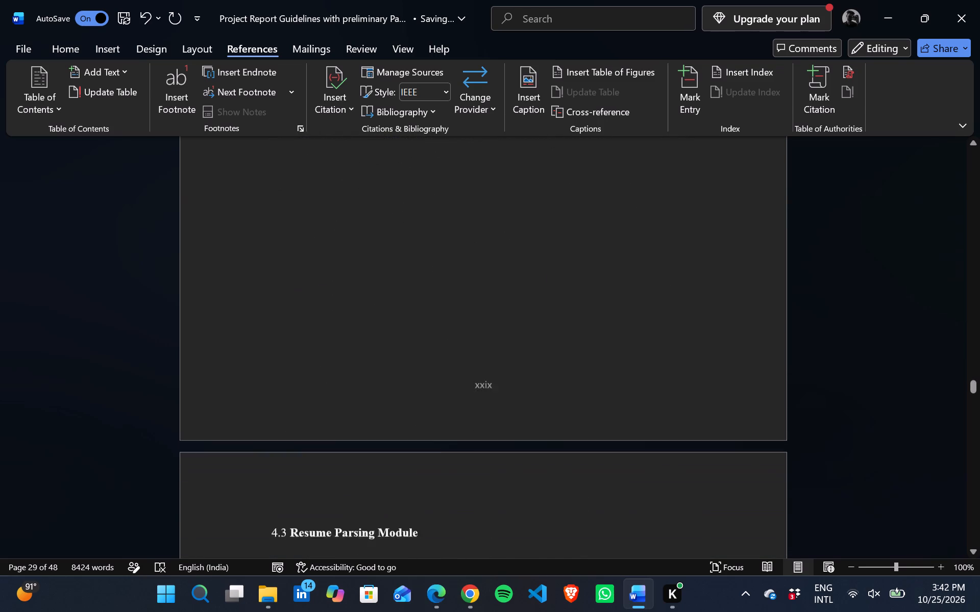
{"action": "scroll", "coordinate": [536, 440], "scroll_direction": "down", "scroll_amount": 4}
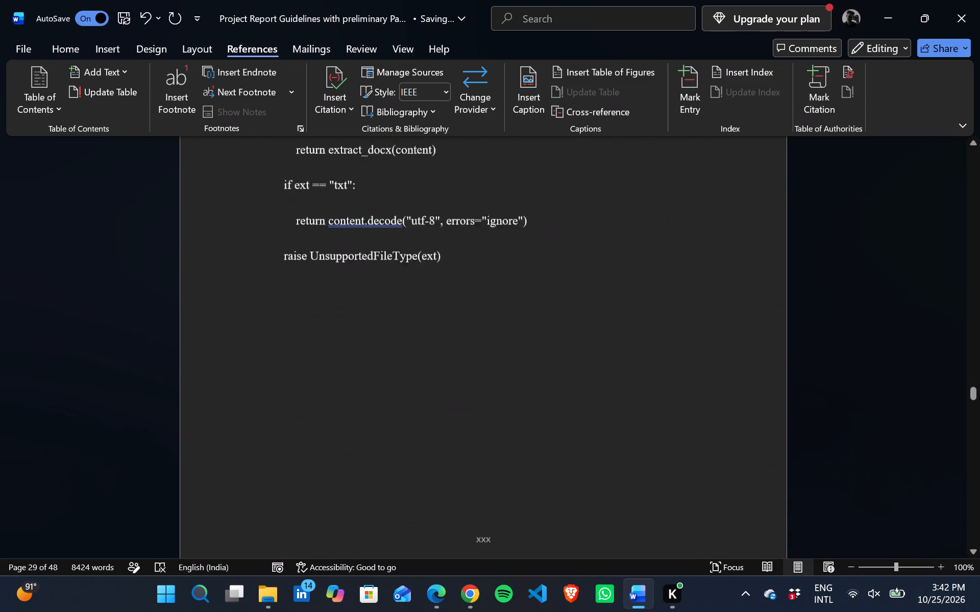
{"action": "scroll", "coordinate": [536, 440], "scroll_direction": "down", "scroll_amount": 4}
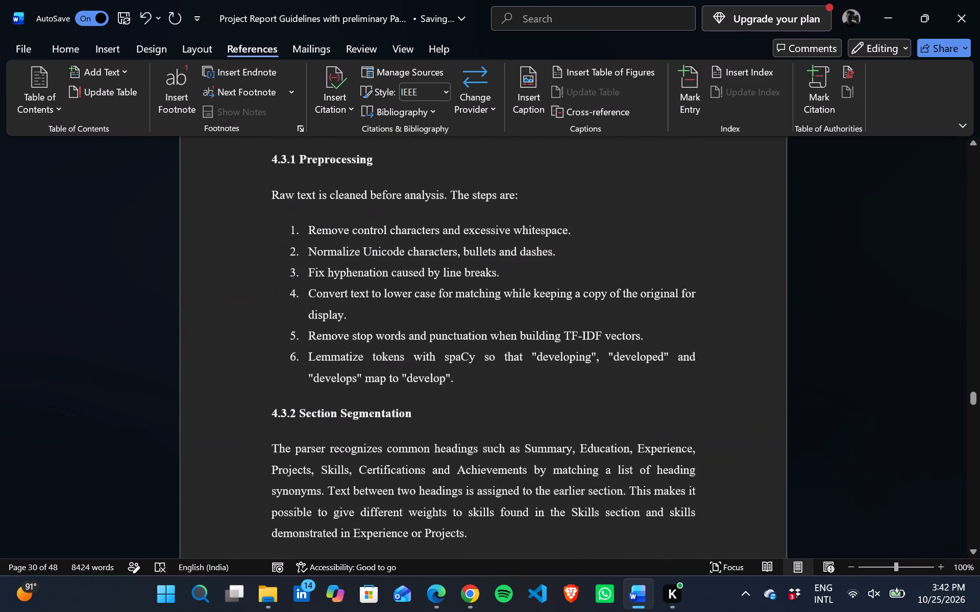
{"action": "scroll", "coordinate": [536, 440], "scroll_direction": "down", "scroll_amount": 4}
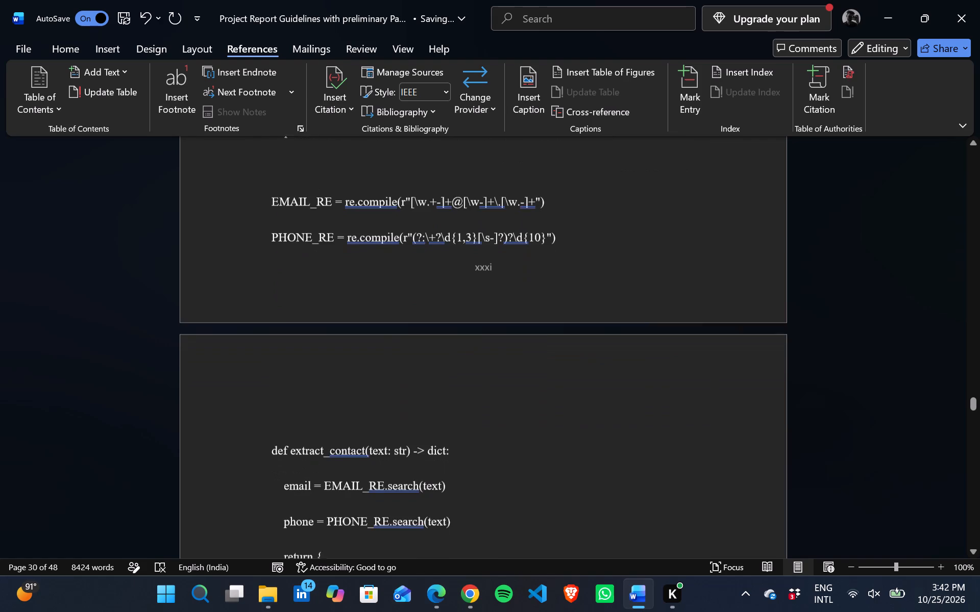
{"action": "scroll", "coordinate": [536, 440], "scroll_direction": "down", "scroll_amount": 5}
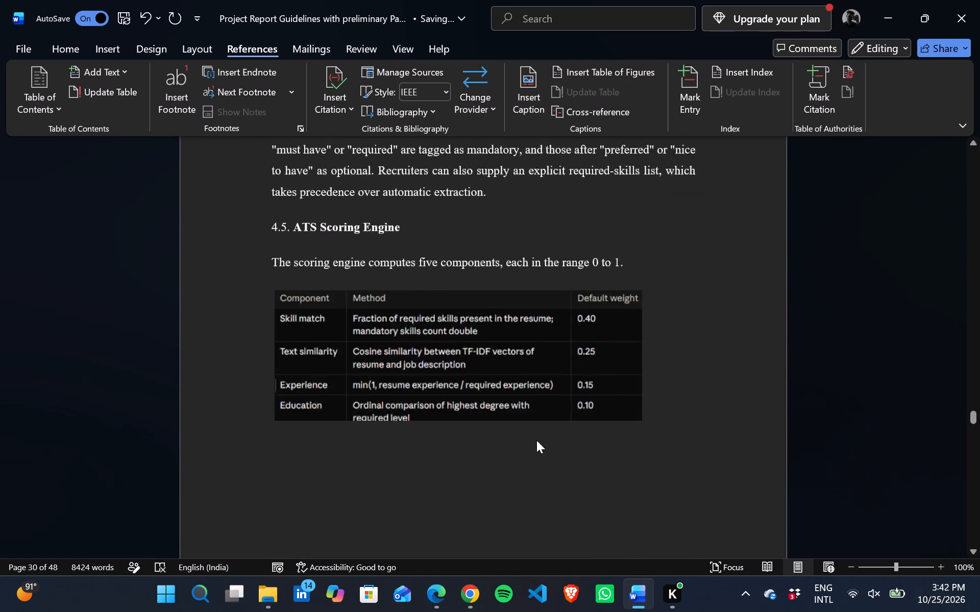
{"action": "scroll", "coordinate": [536, 440], "scroll_direction": "down", "scroll_amount": 5}
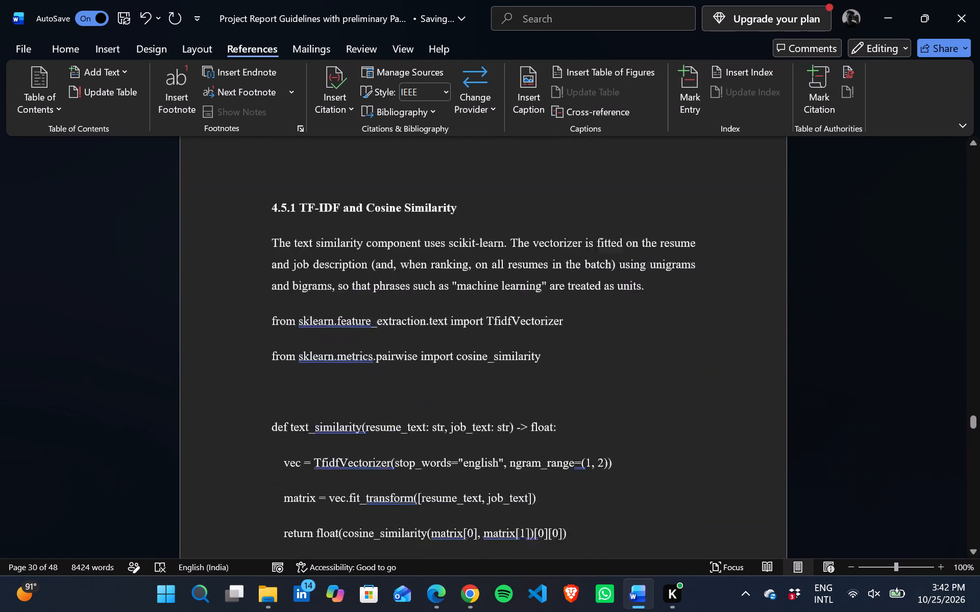
{"action": "scroll", "coordinate": [536, 440], "scroll_direction": "down", "scroll_amount": 3}
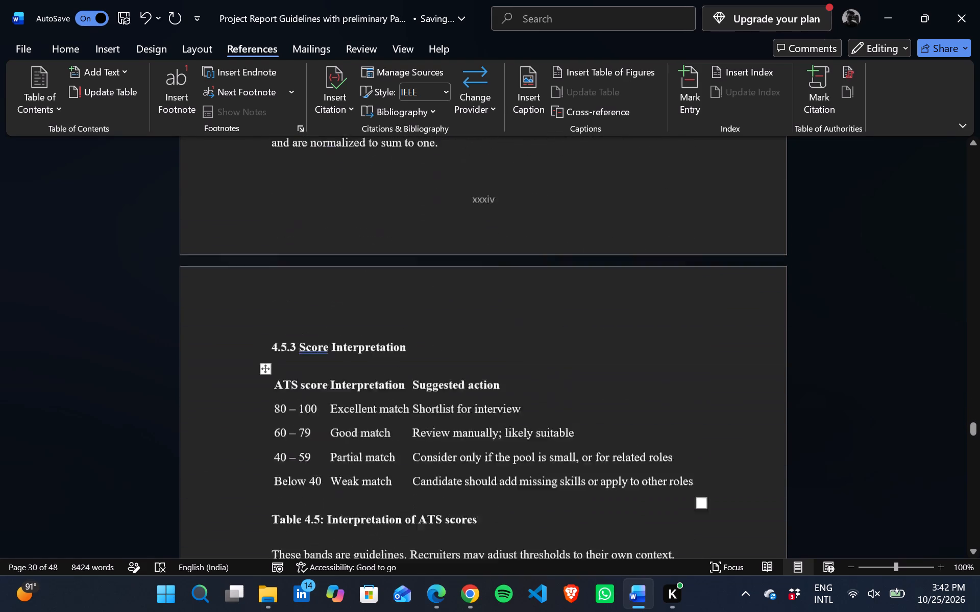
{"action": "scroll", "coordinate": [536, 440], "scroll_direction": "down", "scroll_amount": 5}
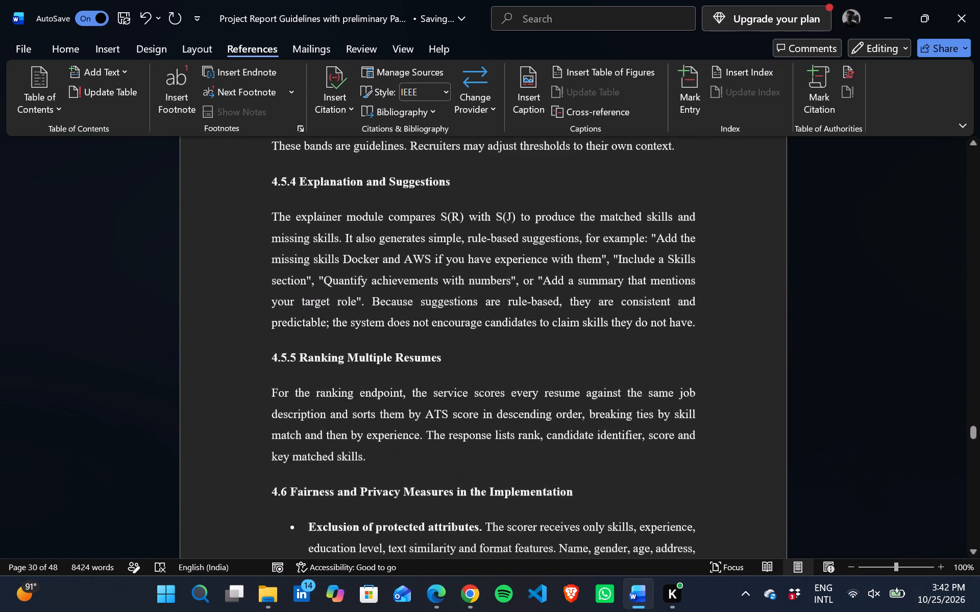
{"action": "scroll", "coordinate": [536, 440], "scroll_direction": "down", "scroll_amount": 3}
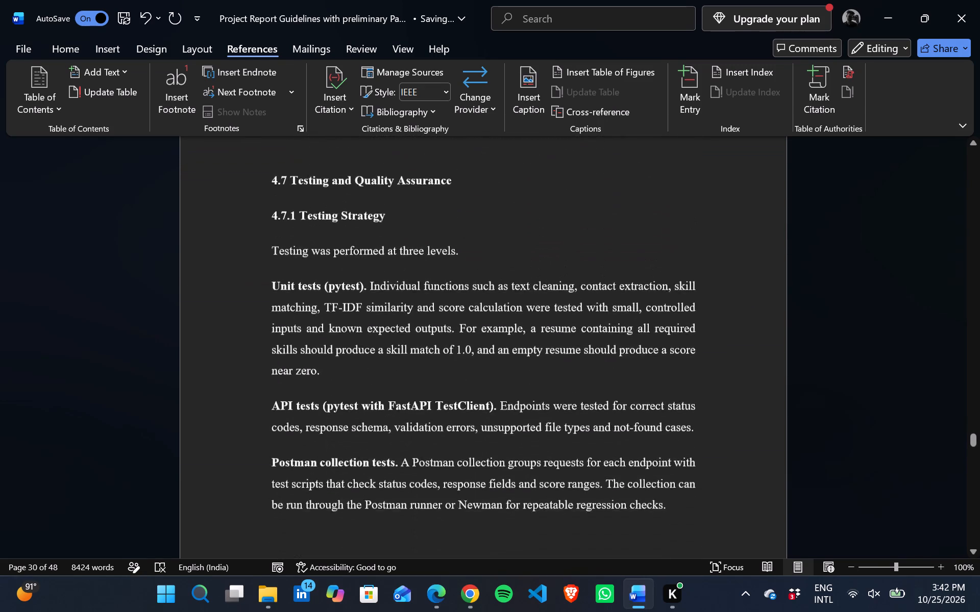
{"action": "scroll", "coordinate": [536, 440], "scroll_direction": "down", "scroll_amount": 5}
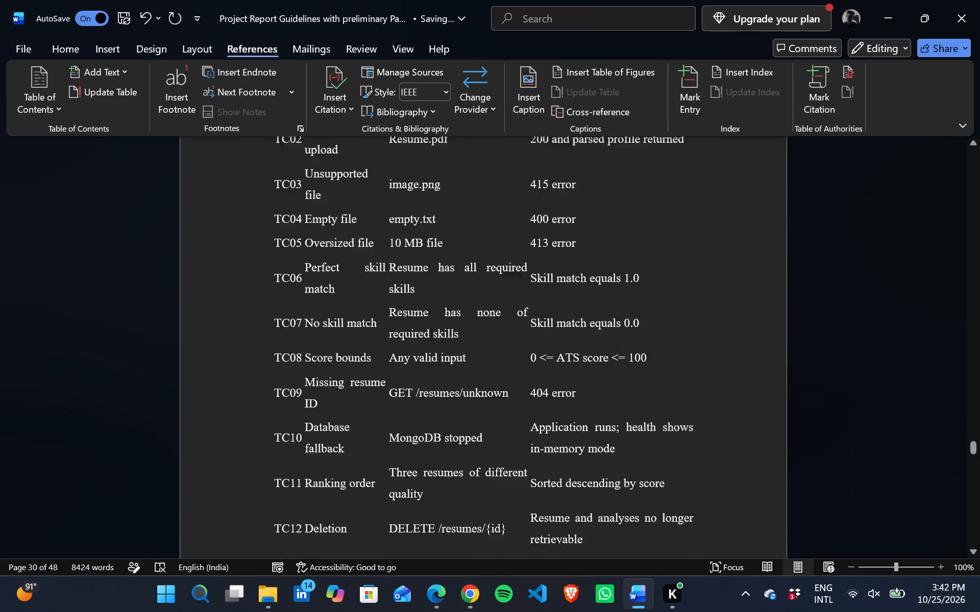
{"action": "scroll", "coordinate": [536, 440], "scroll_direction": "down", "scroll_amount": 6}
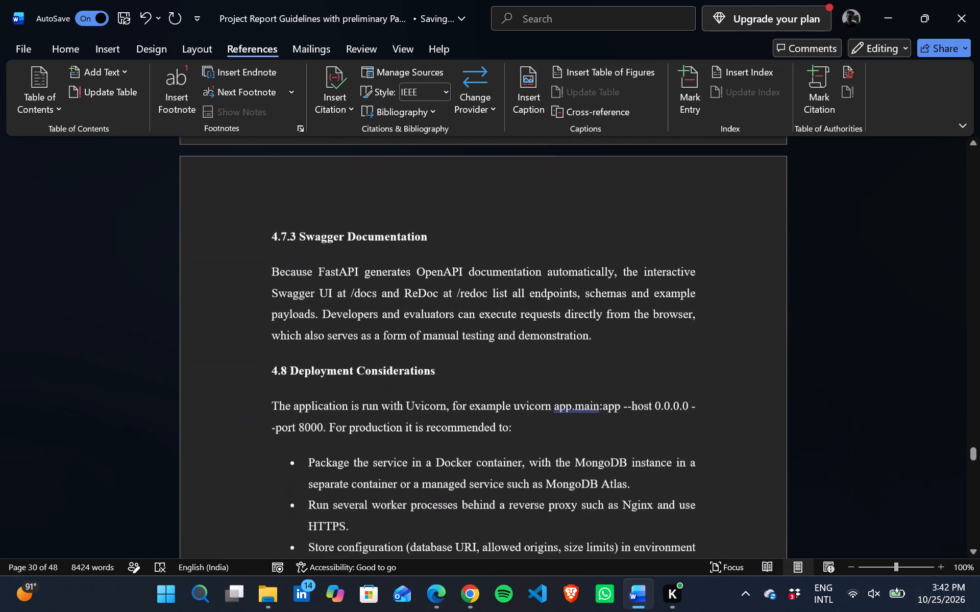
{"action": "scroll", "coordinate": [536, 440], "scroll_direction": "down", "scroll_amount": 5}
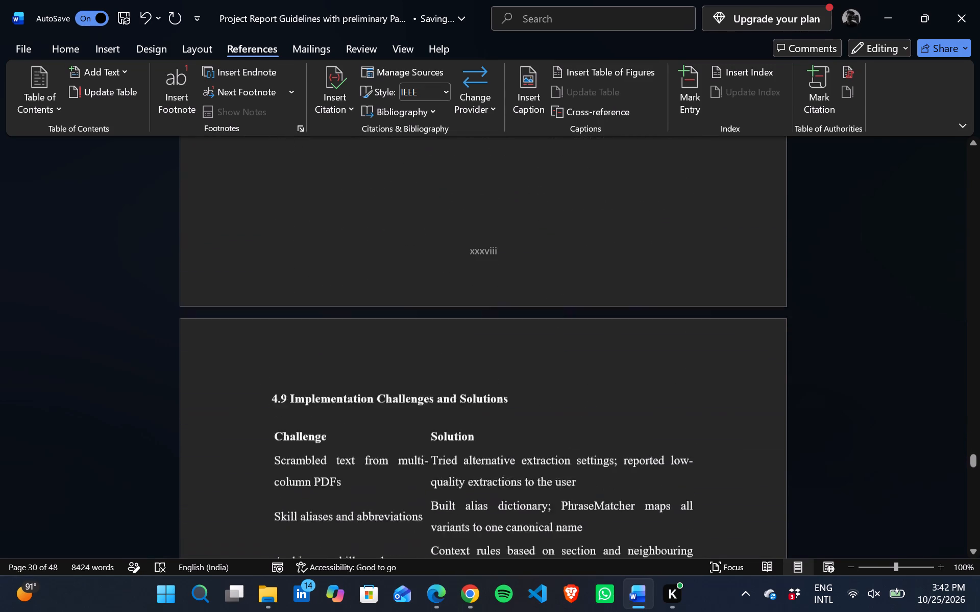
{"action": "scroll", "coordinate": [536, 440], "scroll_direction": "down", "scroll_amount": 5}
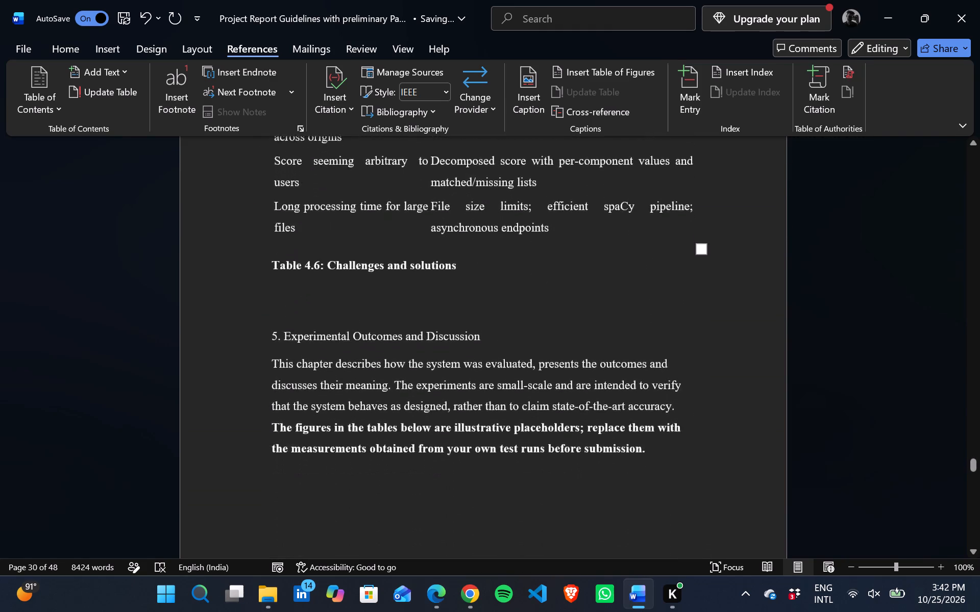
{"action": "scroll", "coordinate": [536, 440], "scroll_direction": "down", "scroll_amount": 5}
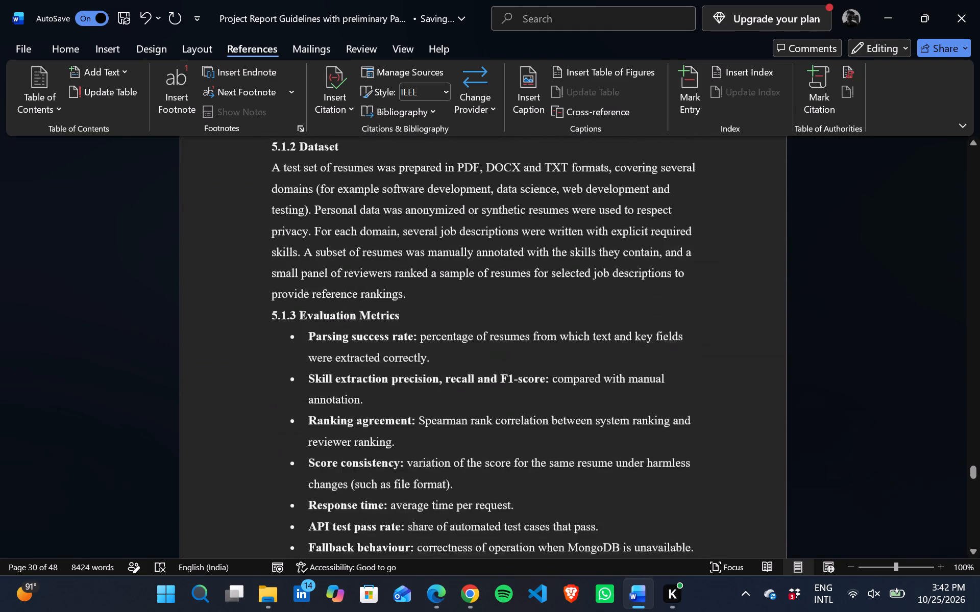
{"action": "scroll", "coordinate": [536, 440], "scroll_direction": "down", "scroll_amount": 5}
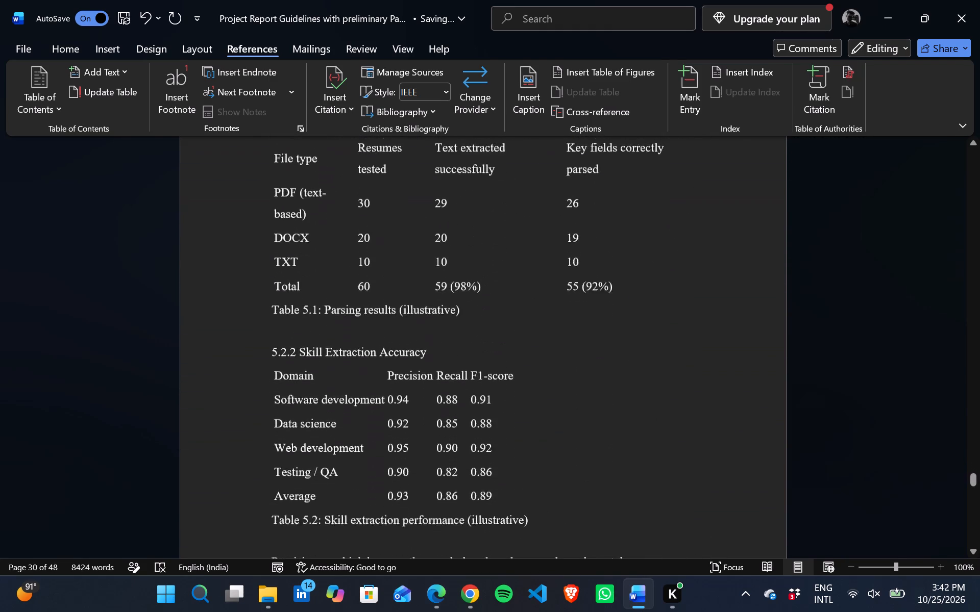
{"action": "scroll", "coordinate": [536, 440], "scroll_direction": "down", "scroll_amount": 4}
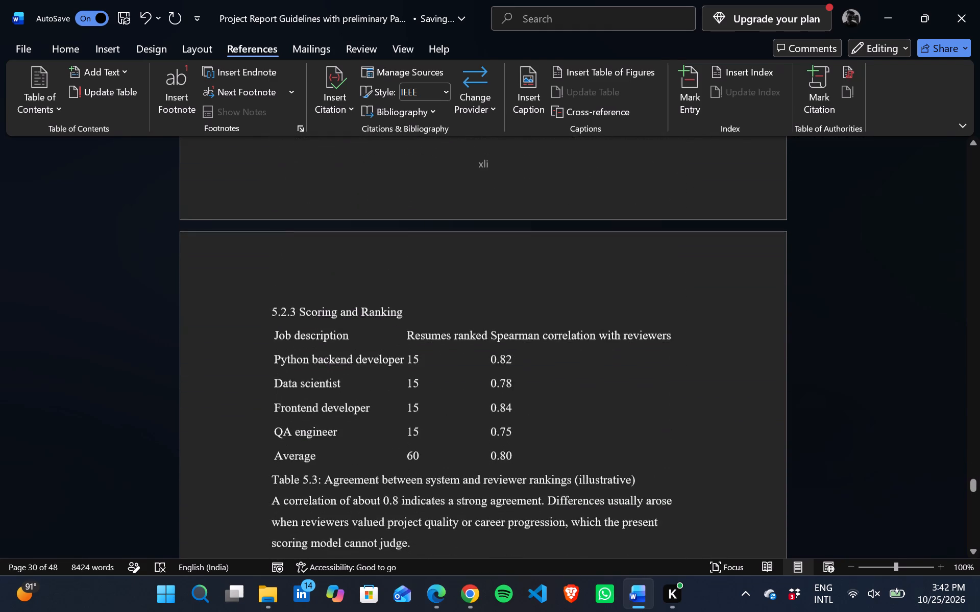
{"action": "scroll", "coordinate": [536, 440], "scroll_direction": "down", "scroll_amount": 5}
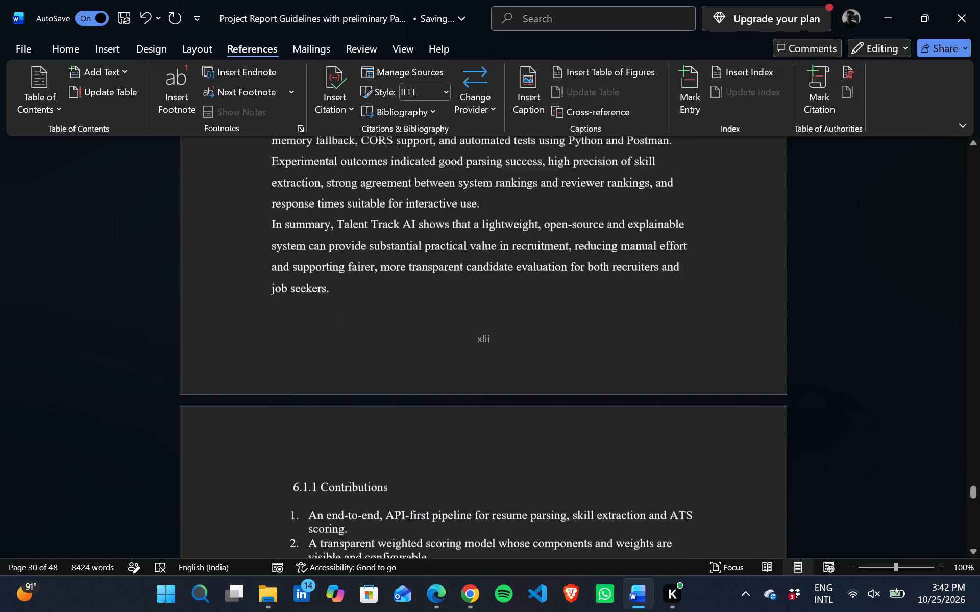
{"action": "scroll", "coordinate": [536, 440], "scroll_direction": "down", "scroll_amount": 11}
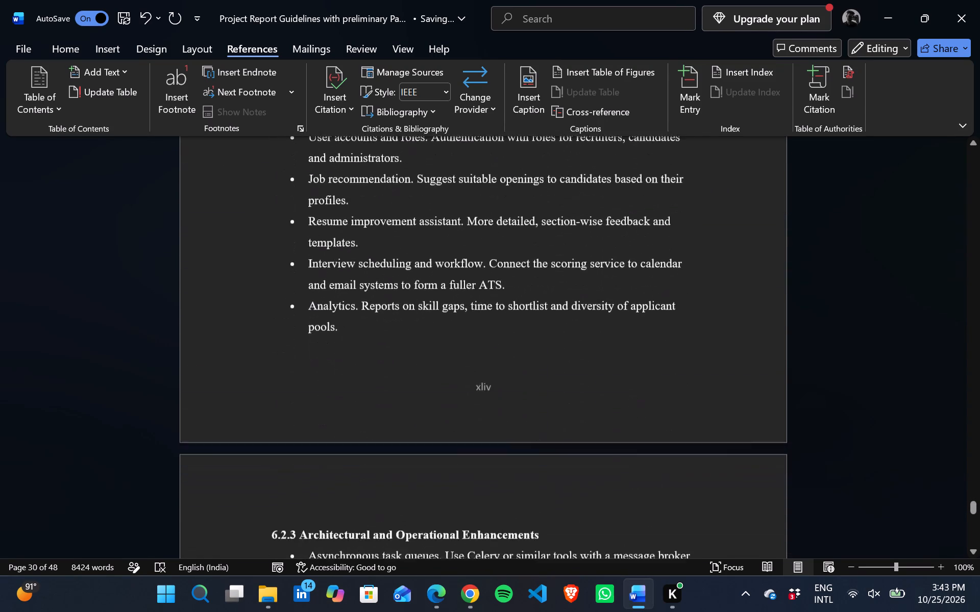
{"action": "scroll", "coordinate": [536, 440], "scroll_direction": "down", "scroll_amount": 6}
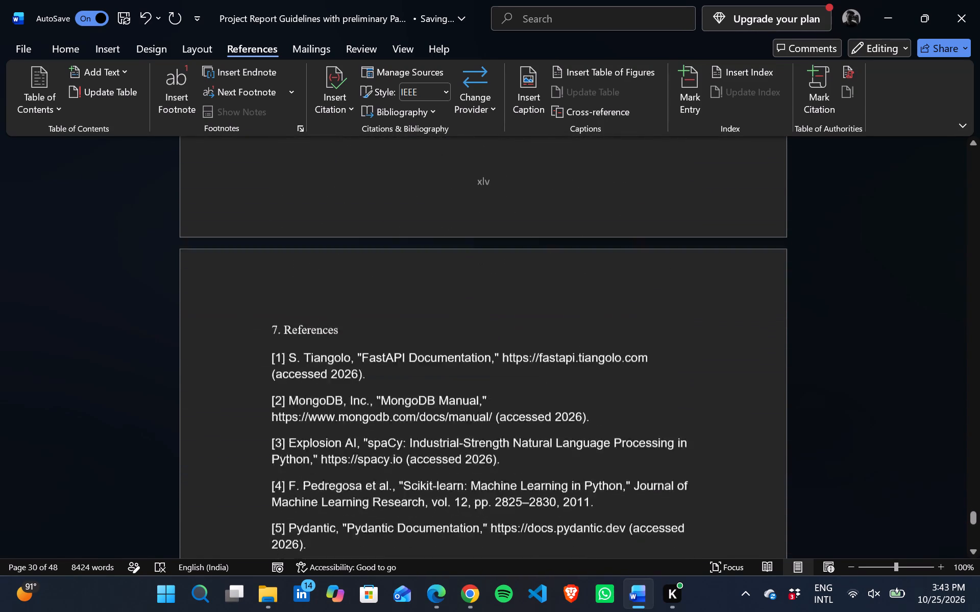
{"action": "scroll", "coordinate": [536, 440], "scroll_direction": "down", "scroll_amount": 1}
Make the word "References" in the heading "7. References" bold.
{"action": "scroll", "coordinate": [536, 440], "scroll_direction": "up", "scroll_amount": 1}
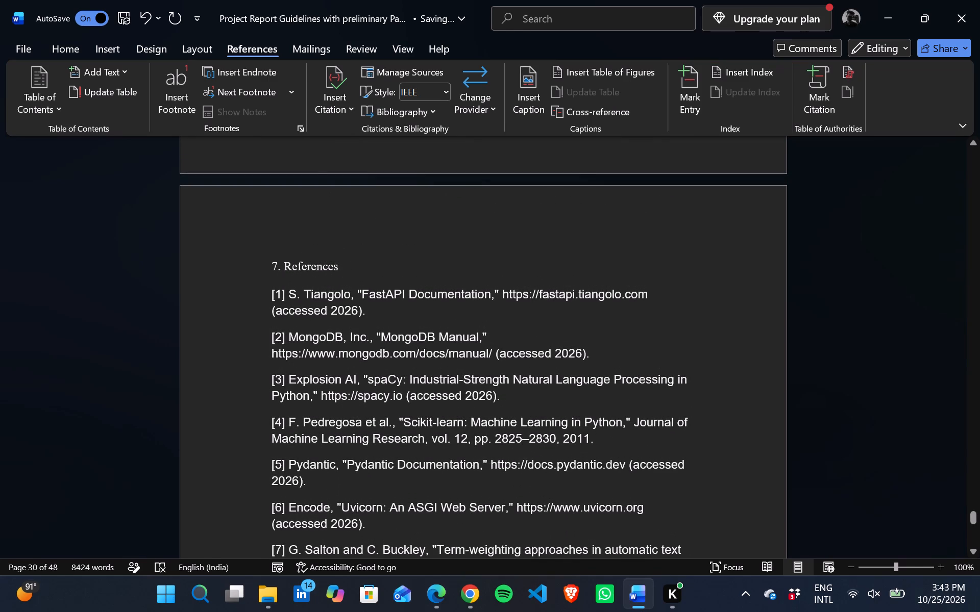
{"action": "left_click_drag", "start_coordinate": [286, 266], "coordinate": [356, 264]}
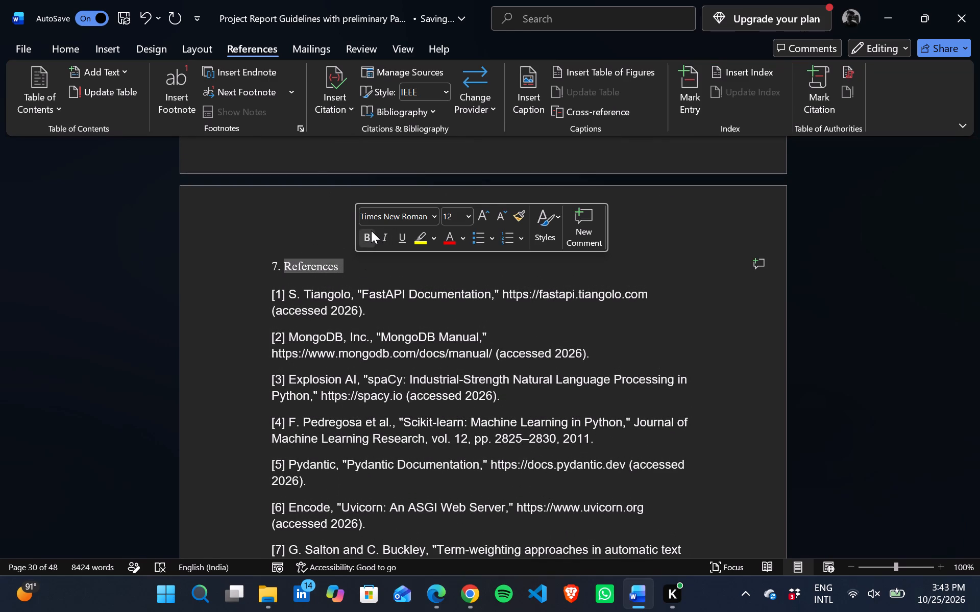
{"action": "left_click", "coordinate": [371, 231]}
{"action": "left_click", "coordinate": [260, 223]}
{"action": "scroll", "coordinate": [260, 223], "scroll_direction": "down", "scroll_amount": 2}
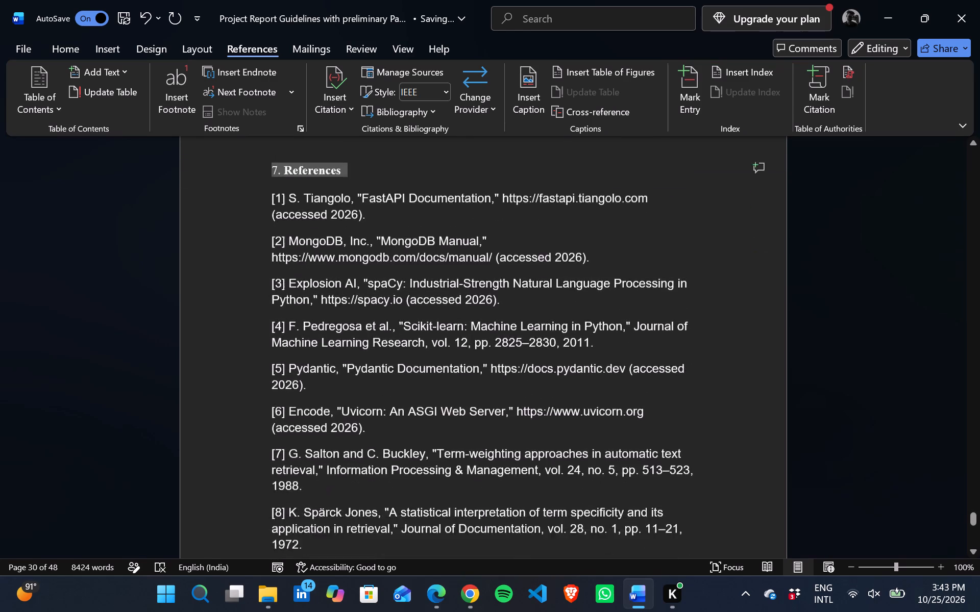
Print the finished report to a PDF file named "Report" in the Downloads folder.
{"action": "scroll", "coordinate": [260, 223], "scroll_direction": "down", "scroll_amount": 4}
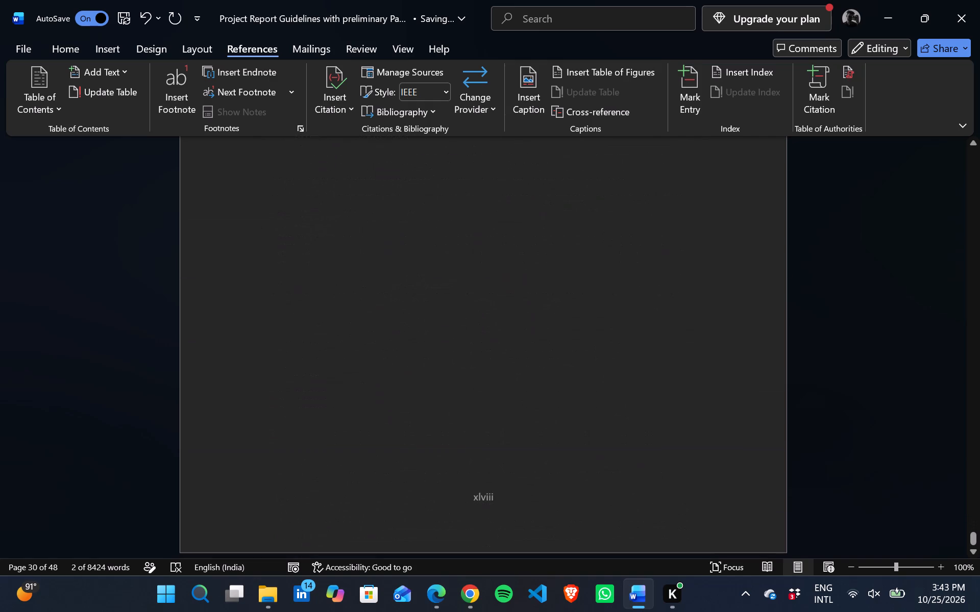
{"action": "left_click", "coordinate": [429, 263]}
{"action": "scroll", "coordinate": [429, 263], "scroll_direction": "up", "scroll_amount": 2}
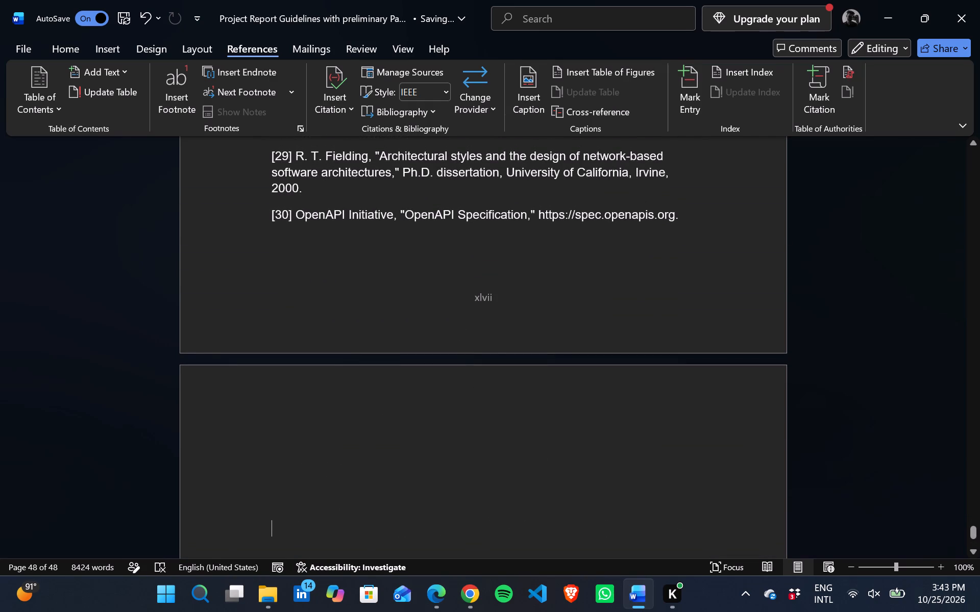
{"action": "left_click", "coordinate": [19, 52]}
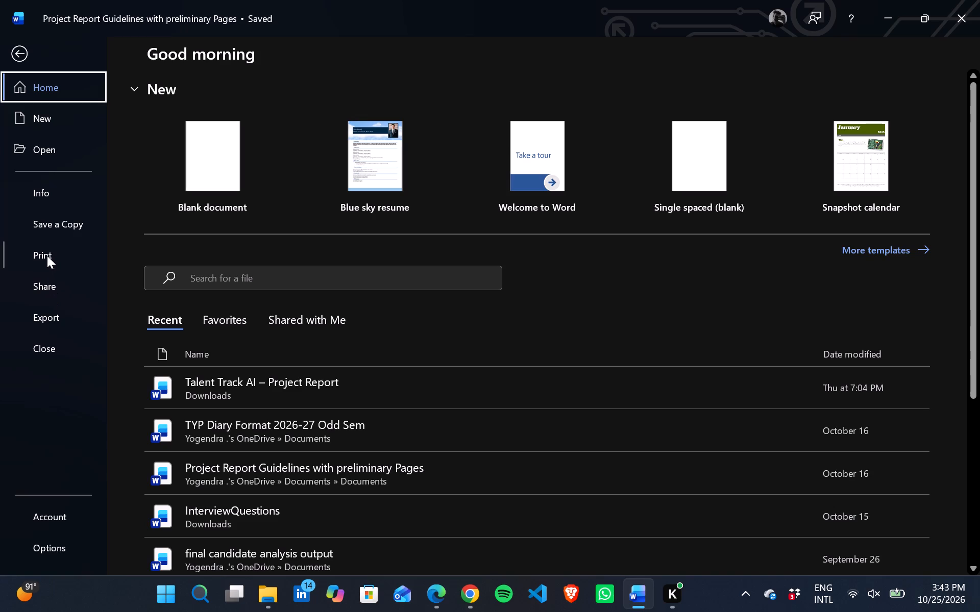
{"action": "left_click", "coordinate": [47, 256]}
{"action": "left_click", "coordinate": [154, 125]}
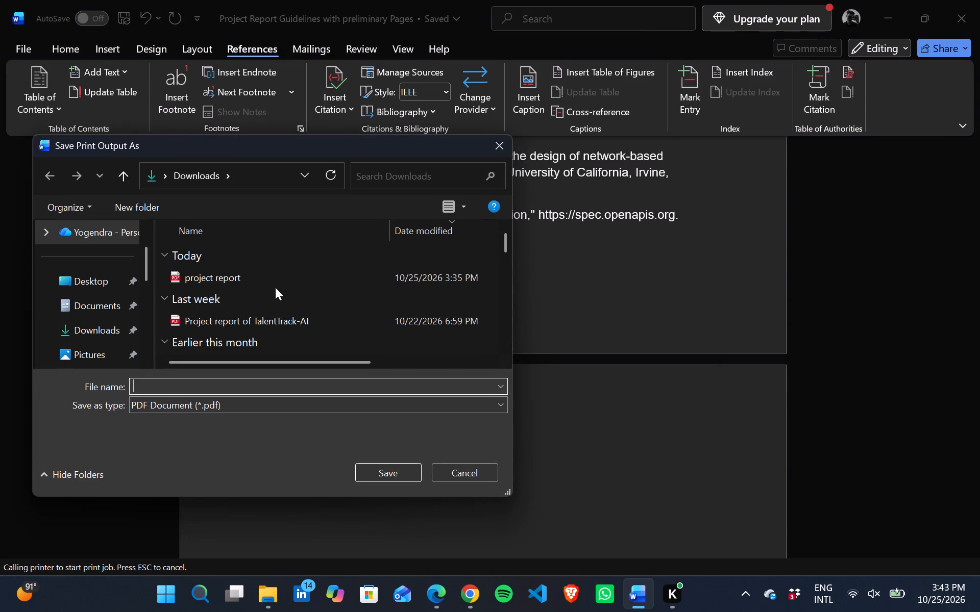
{"action": "type", "text": "Report"}
{"action": "key", "text": "Return"}
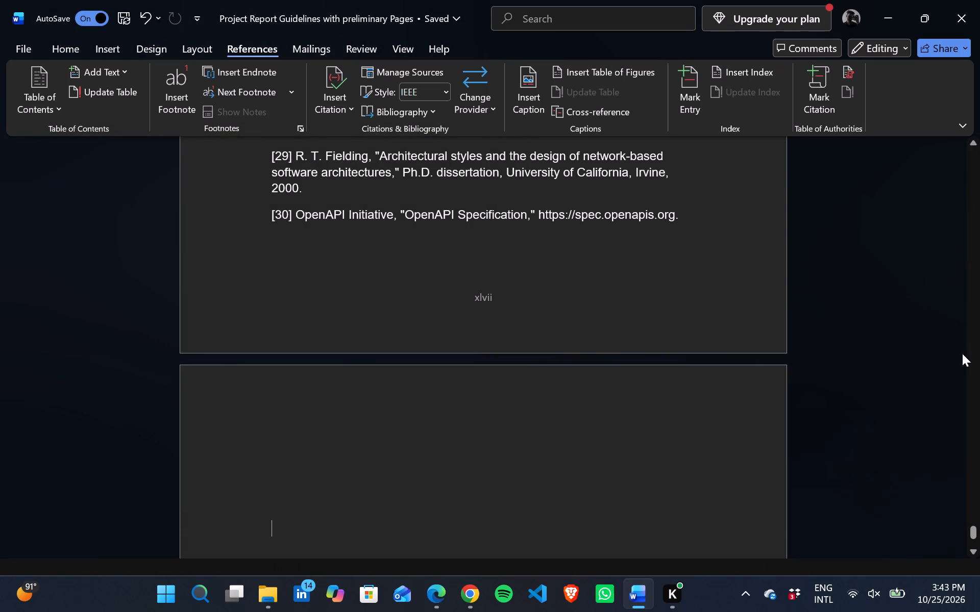
Switch to the Downloads folder in File Explorer and delete the PDF "Project report of TalentTrack-AI".
{"action": "left_click", "coordinate": [884, 15]}
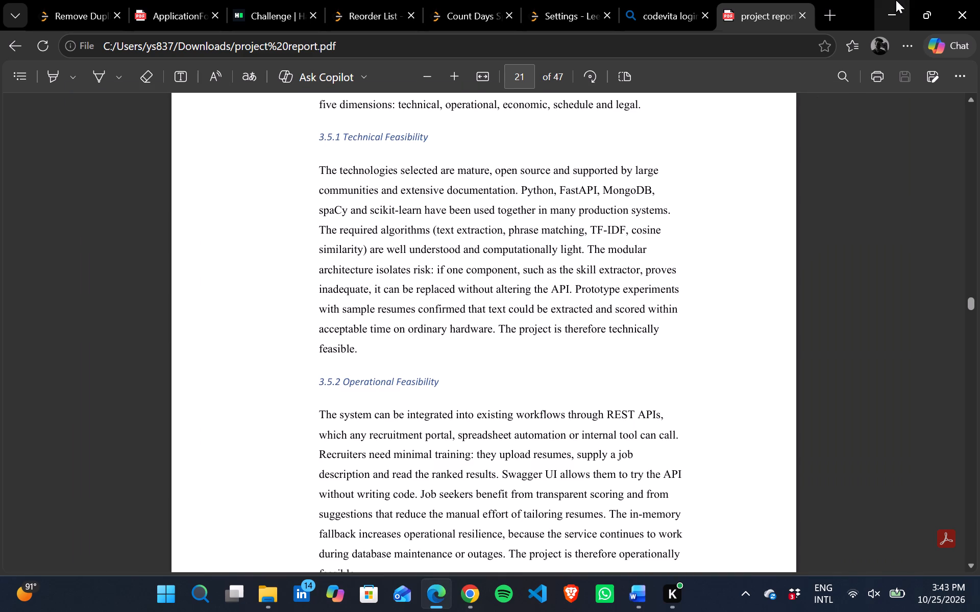
{"action": "left_click", "coordinate": [887, 16]}
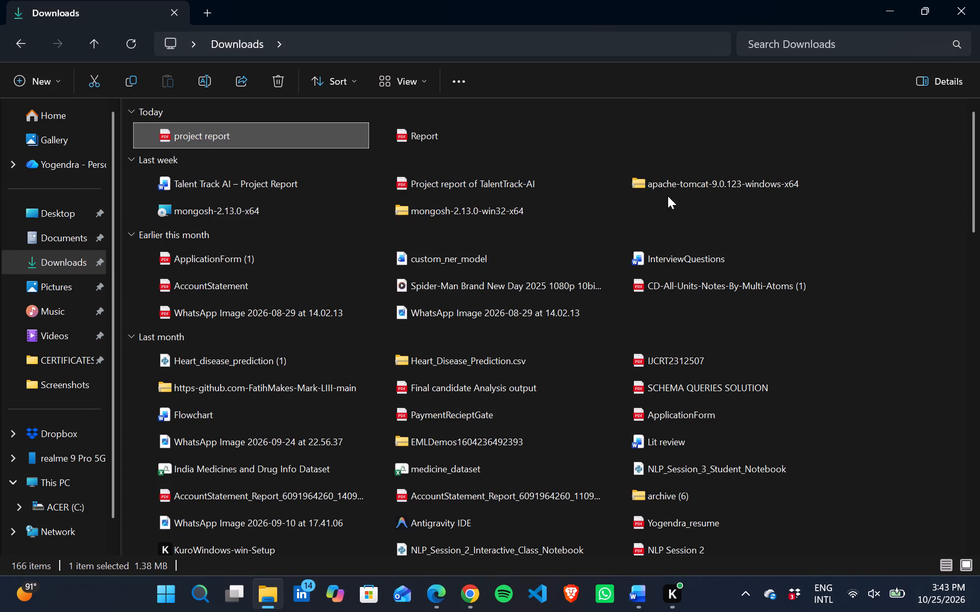
{"action": "right_click", "coordinate": [491, 181]}
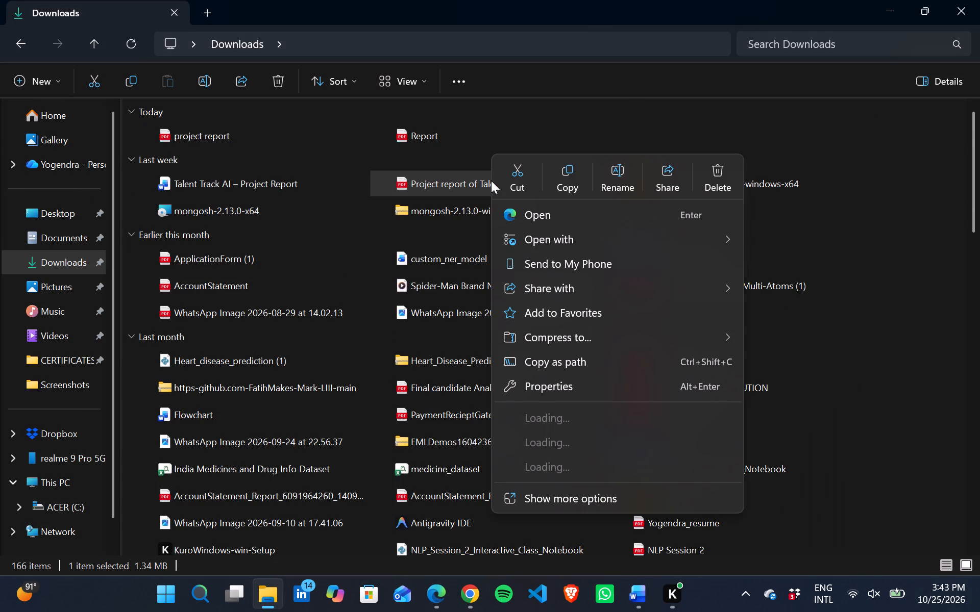
{"action": "left_click", "coordinate": [714, 176]}
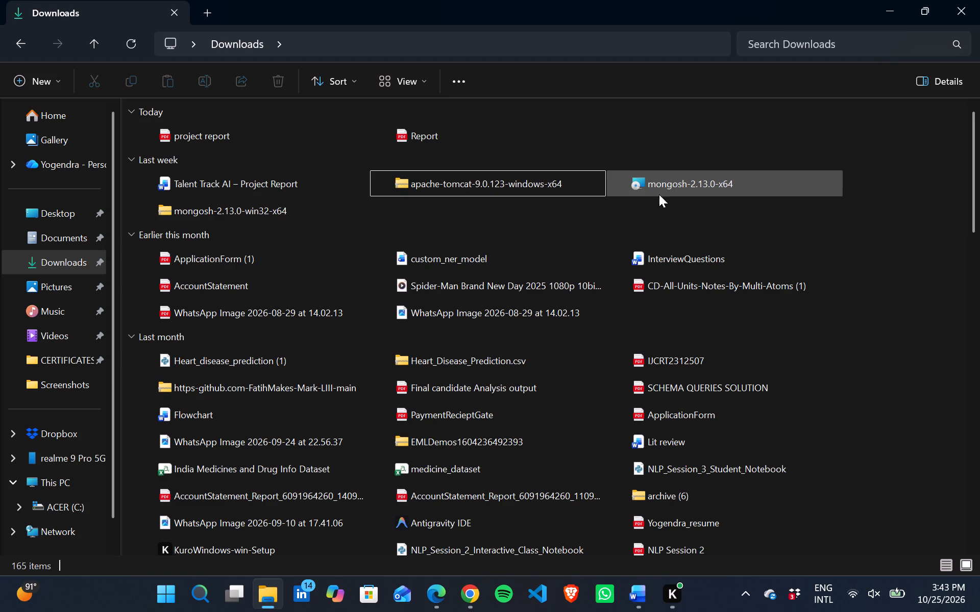
Delete the older PDF "project report" from the Downloads folder.
{"action": "right_click", "coordinate": [284, 130]}
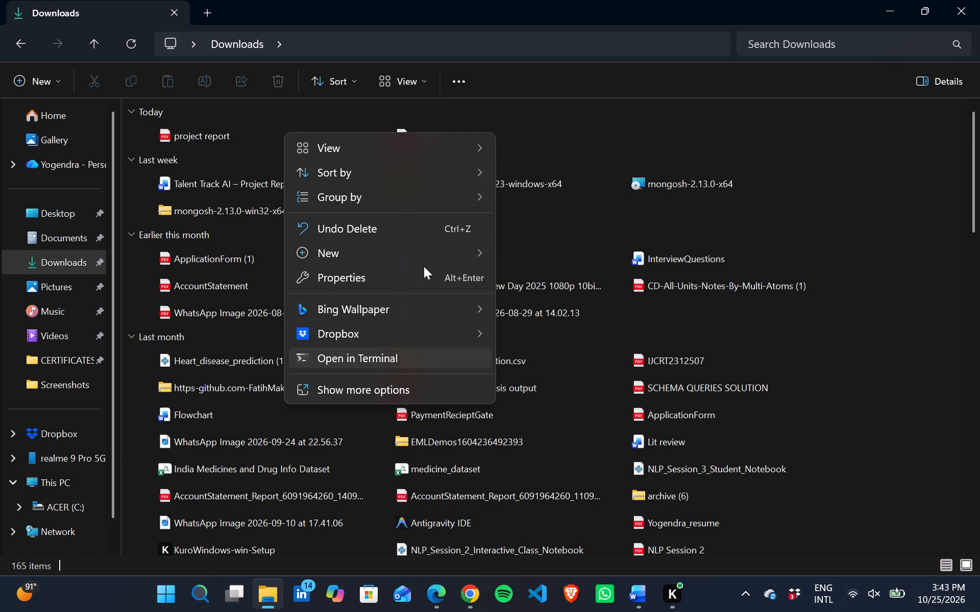
{"action": "left_click", "coordinate": [615, 135]}
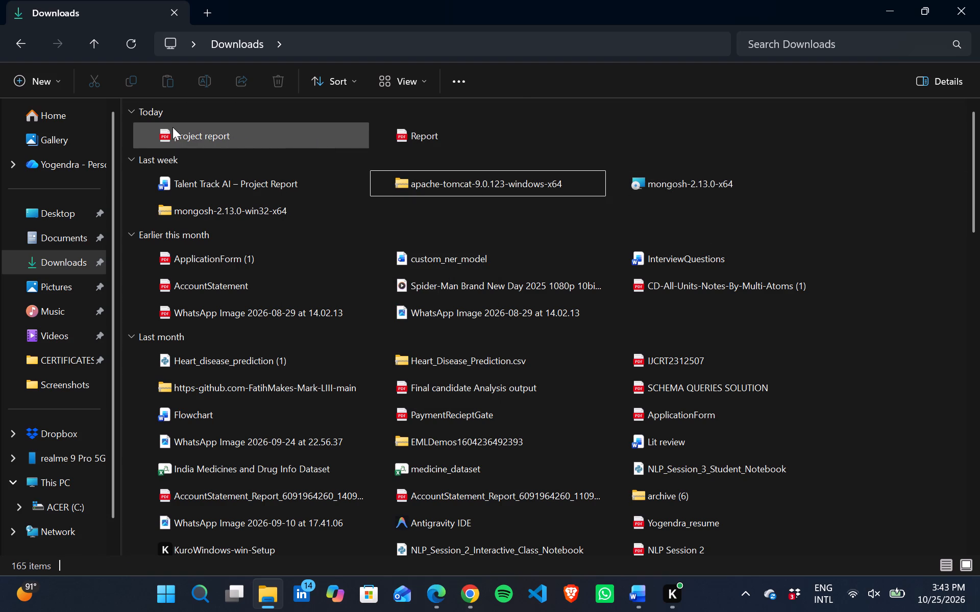
{"action": "right_click", "coordinate": [173, 127]}
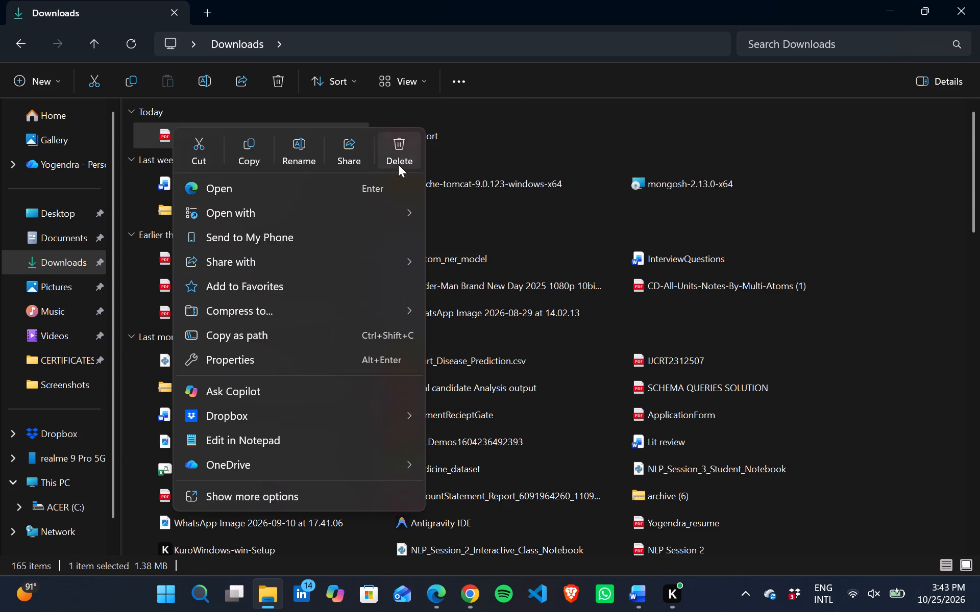
{"action": "left_click", "coordinate": [395, 146]}
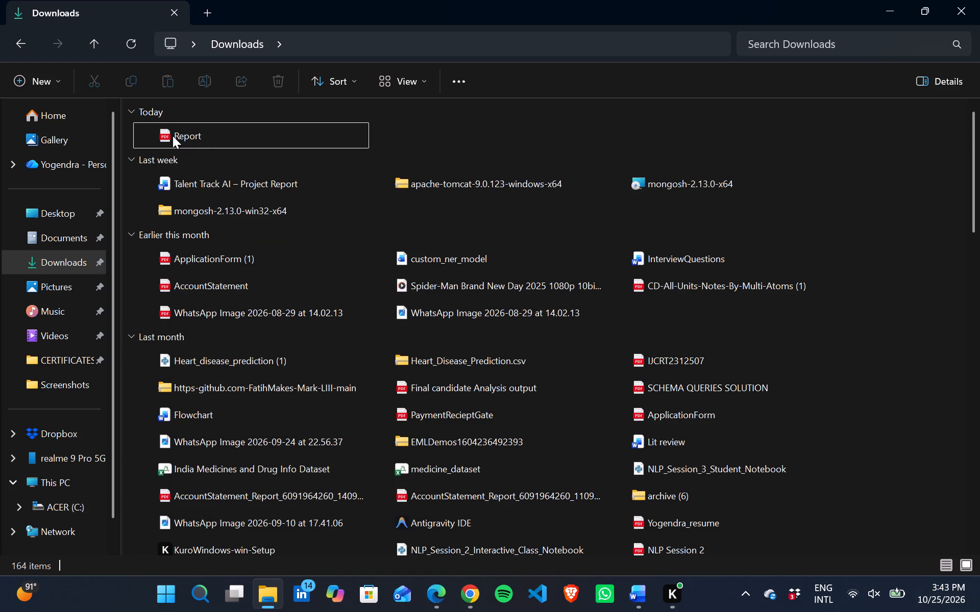
Open the new Report PDF in Edge and review its page layout and headings from the cover page through section 3, Research Methodology.
{"action": "double_click", "coordinate": [173, 136]}
{"action": "scroll", "coordinate": [610, 382], "scroll_direction": "down", "scroll_amount": 2}
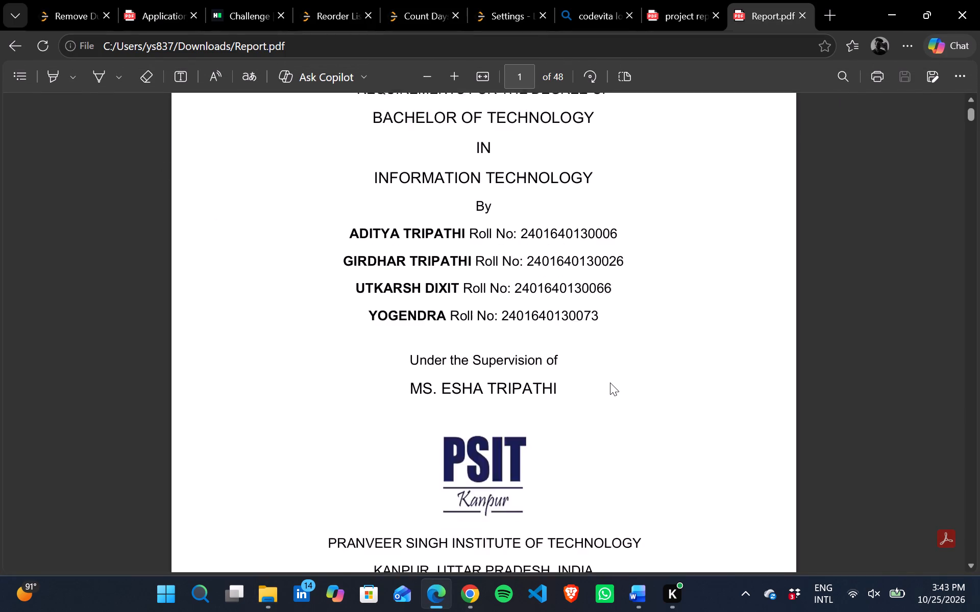
{"action": "scroll", "coordinate": [610, 382], "scroll_direction": "down", "scroll_amount": 7}
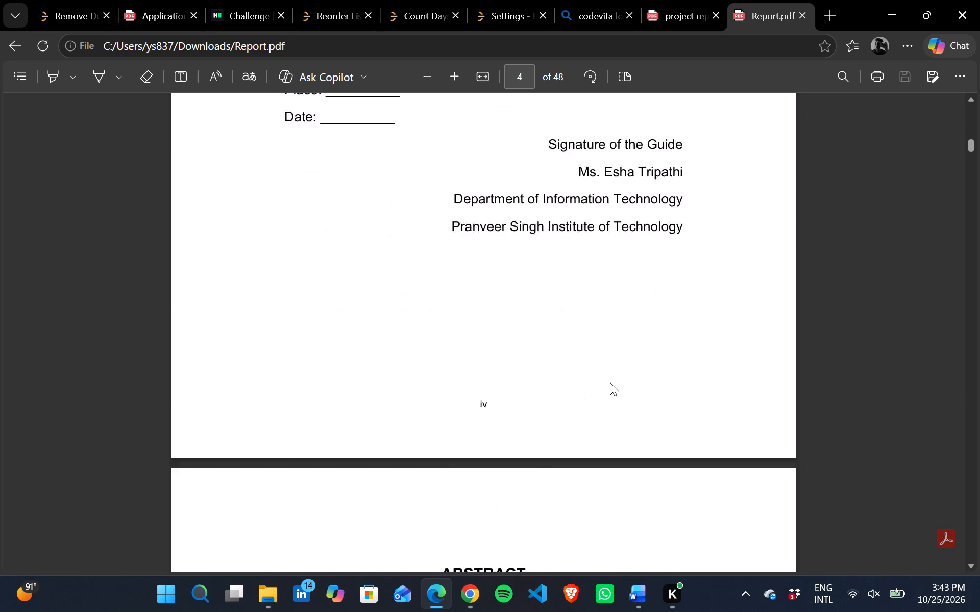
{"action": "scroll", "coordinate": [610, 382], "scroll_direction": "down", "scroll_amount": 6}
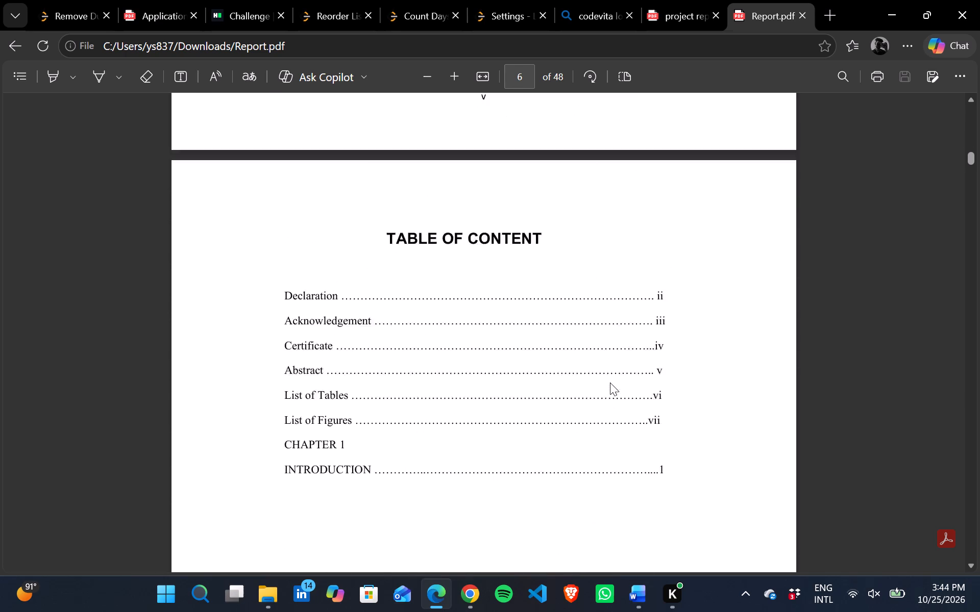
{"action": "scroll", "coordinate": [610, 382], "scroll_direction": "down", "scroll_amount": 5}
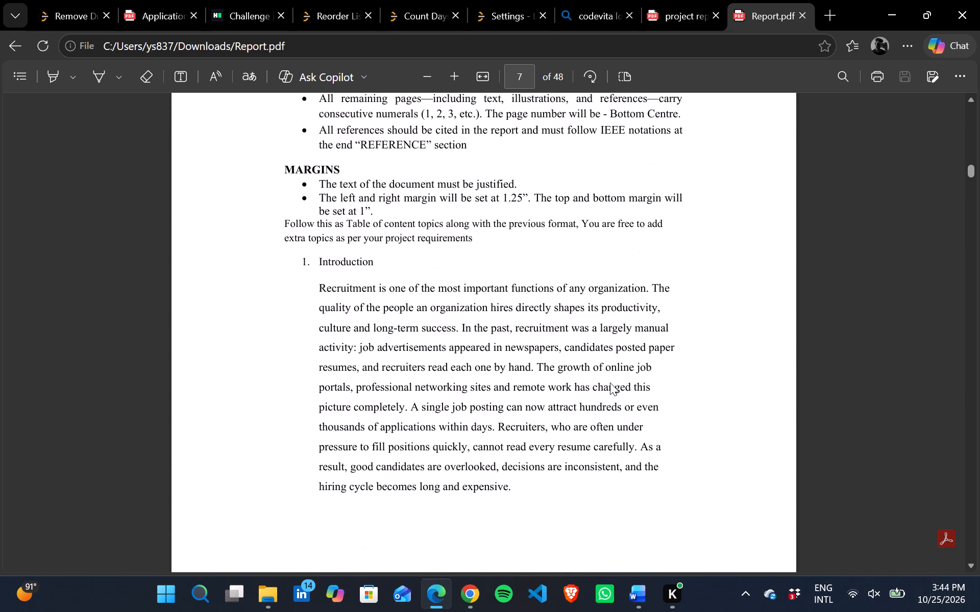
{"action": "scroll", "coordinate": [610, 382], "scroll_direction": "down", "scroll_amount": 2}
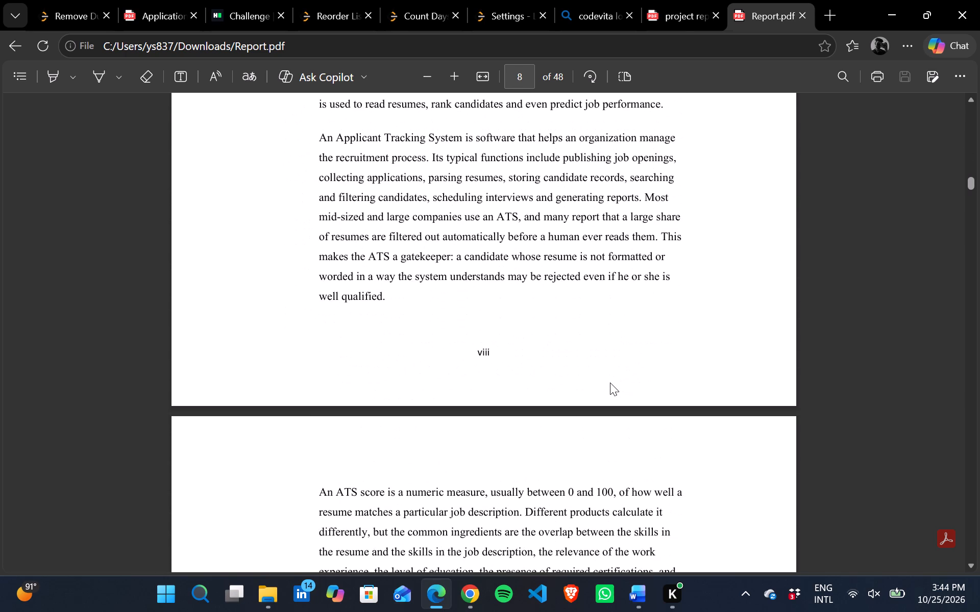
{"action": "scroll", "coordinate": [610, 382], "scroll_direction": "down", "scroll_amount": 6}
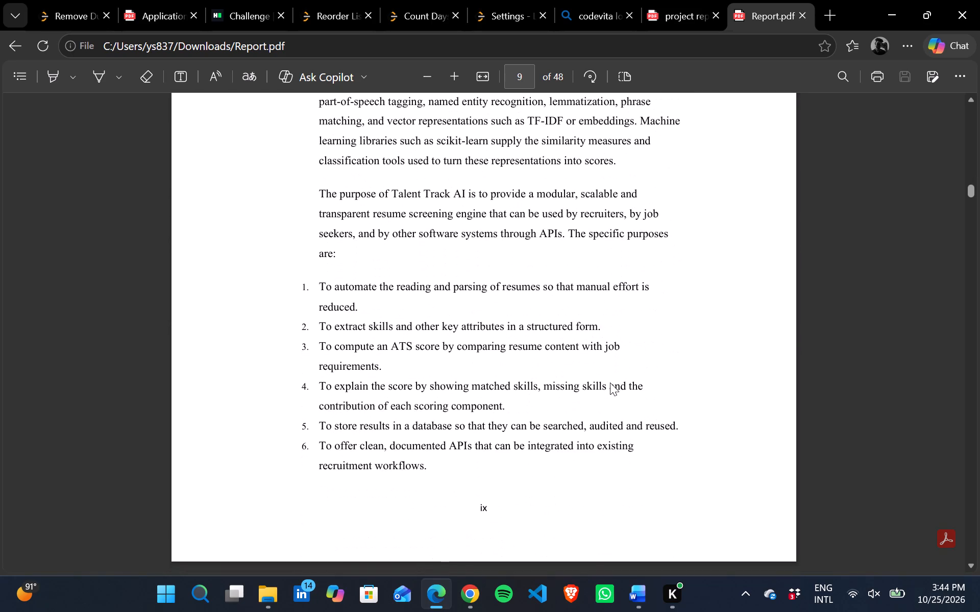
{"action": "scroll", "coordinate": [610, 382], "scroll_direction": "down", "scroll_amount": 7}
{"action": "scroll", "coordinate": [610, 382], "scroll_direction": "up", "scroll_amount": 1}
{"action": "scroll", "coordinate": [610, 382], "scroll_direction": "down", "scroll_amount": 3}
{"action": "scroll", "coordinate": [610, 382], "scroll_direction": "up", "scroll_amount": 3}
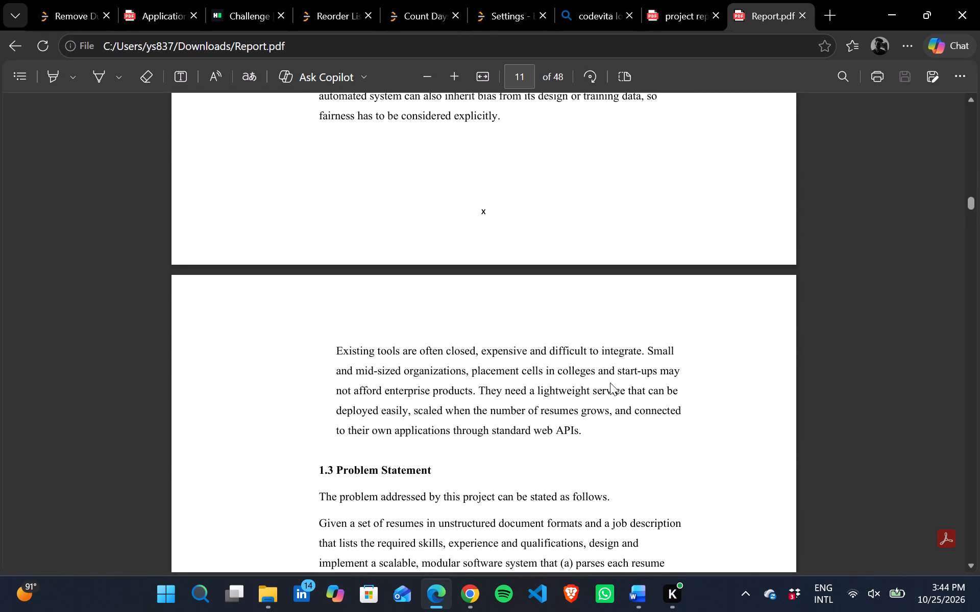
{"action": "scroll", "coordinate": [610, 382], "scroll_direction": "down", "scroll_amount": 7}
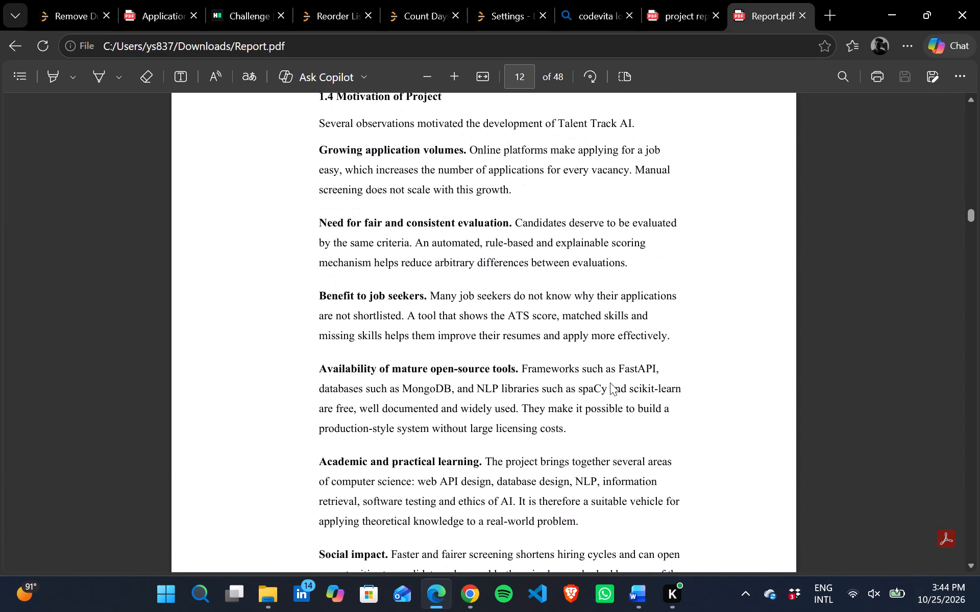
{"action": "scroll", "coordinate": [610, 382], "scroll_direction": "down", "scroll_amount": 7}
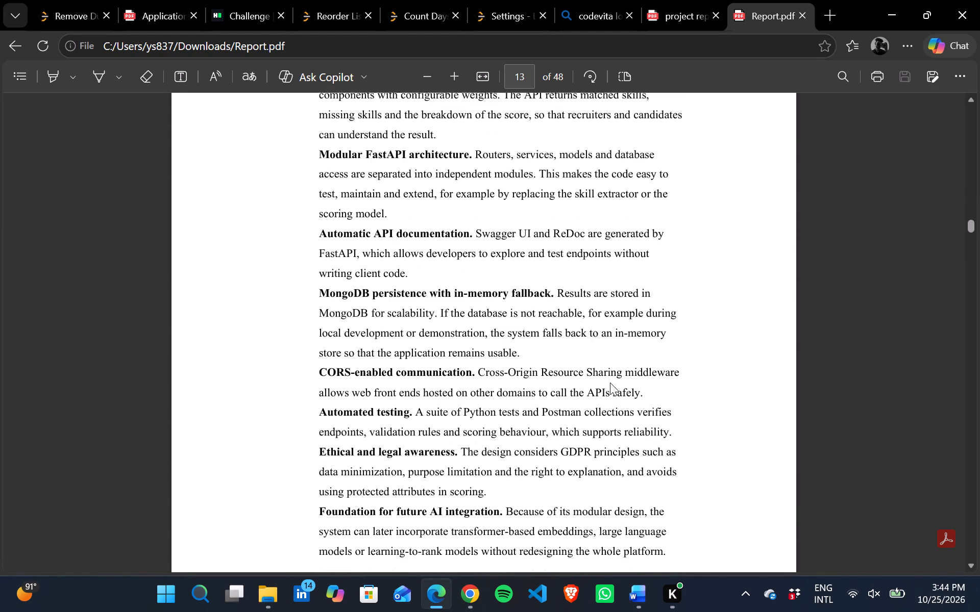
{"action": "scroll", "coordinate": [610, 382], "scroll_direction": "down", "scroll_amount": 8}
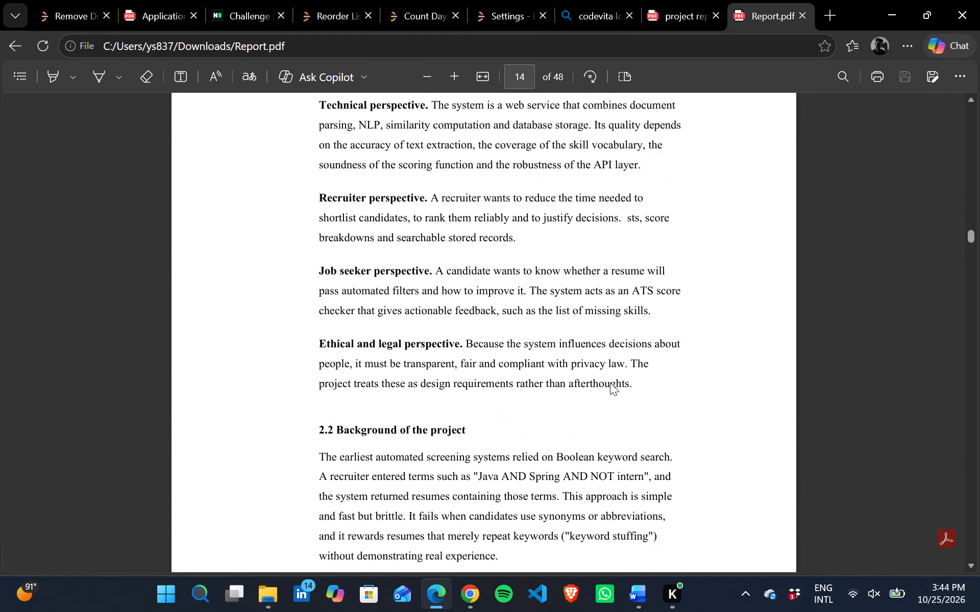
{"action": "scroll", "coordinate": [610, 382], "scroll_direction": "down", "scroll_amount": 8}
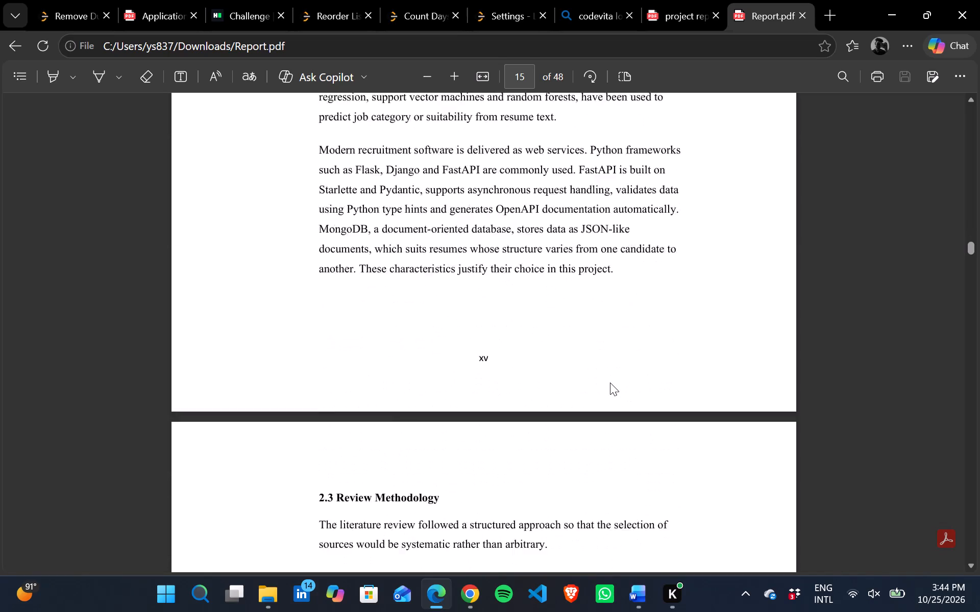
{"action": "scroll", "coordinate": [610, 382], "scroll_direction": "down", "scroll_amount": 8}
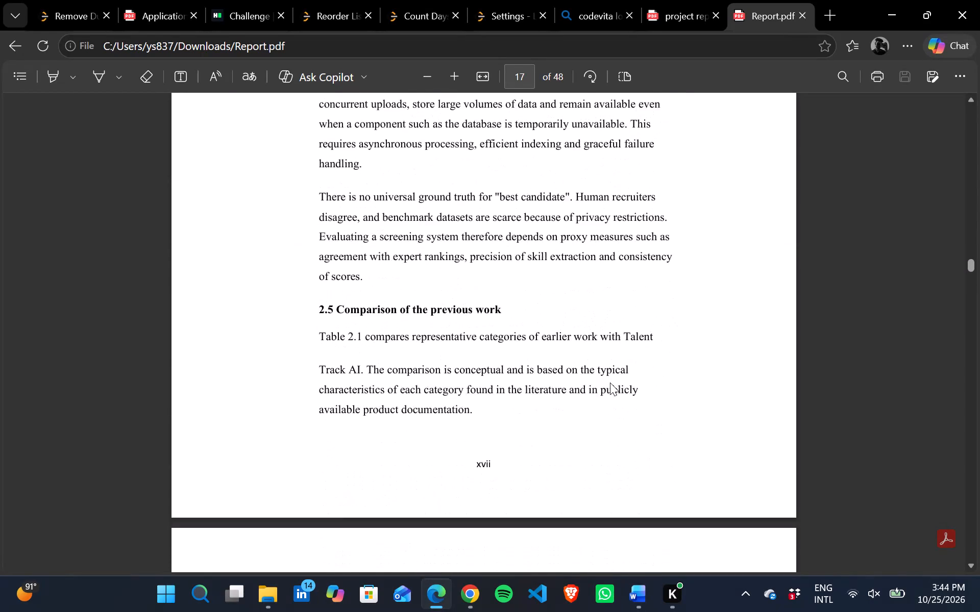
{"action": "scroll", "coordinate": [610, 382], "scroll_direction": "down", "scroll_amount": 6}
{"action": "scroll", "coordinate": [610, 382], "scroll_direction": "up", "scroll_amount": 1}
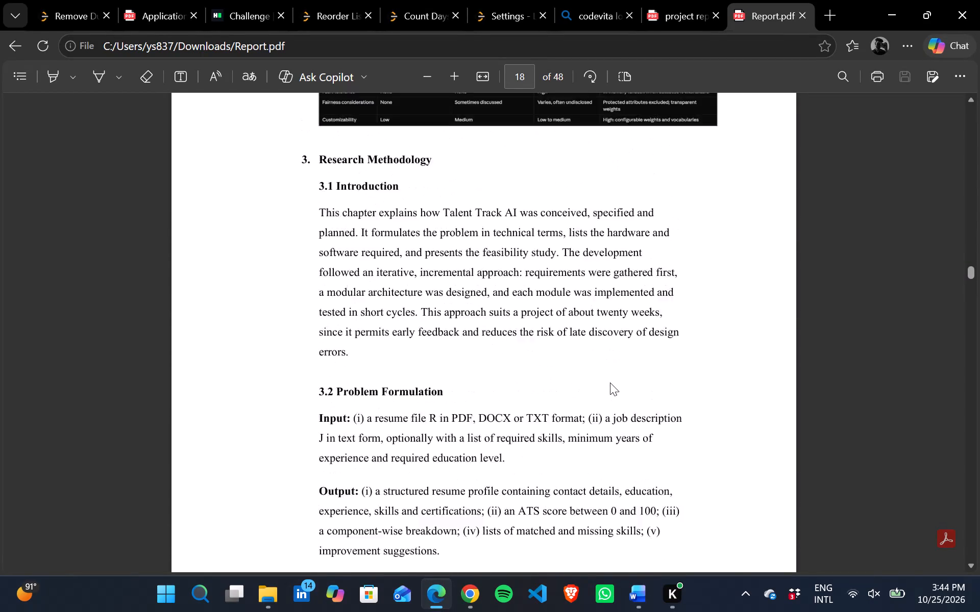
Recheck the Report PDF's headings and spacing from section 3 back to 1.4 Motivation of Project and forward through section 2.
{"action": "scroll", "coordinate": [610, 382], "scroll_direction": "up", "scroll_amount": 9}
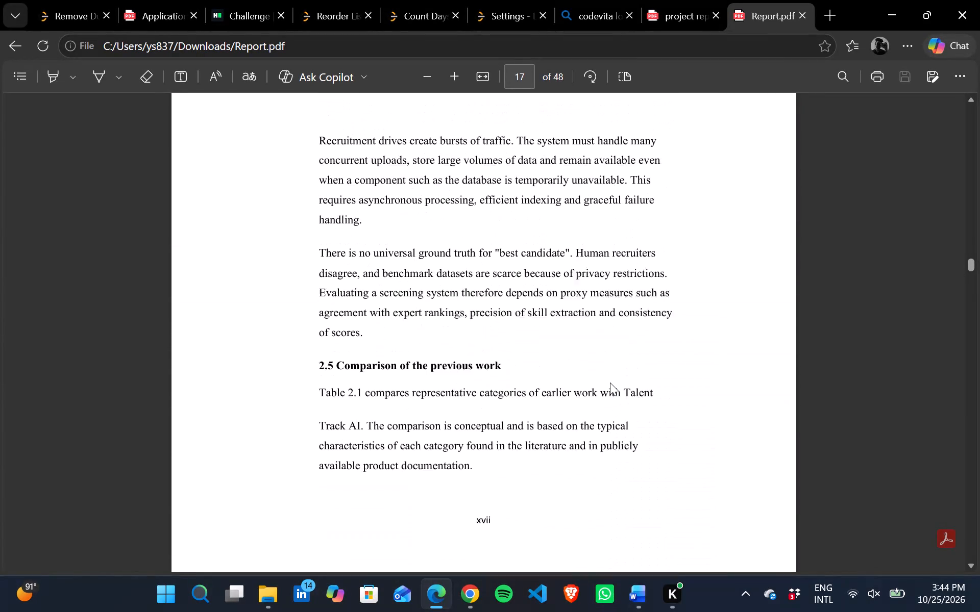
{"action": "scroll", "coordinate": [610, 382], "scroll_direction": "right", "scroll_amount": 1}
{"action": "scroll", "coordinate": [610, 382], "scroll_direction": "left", "scroll_amount": 1}
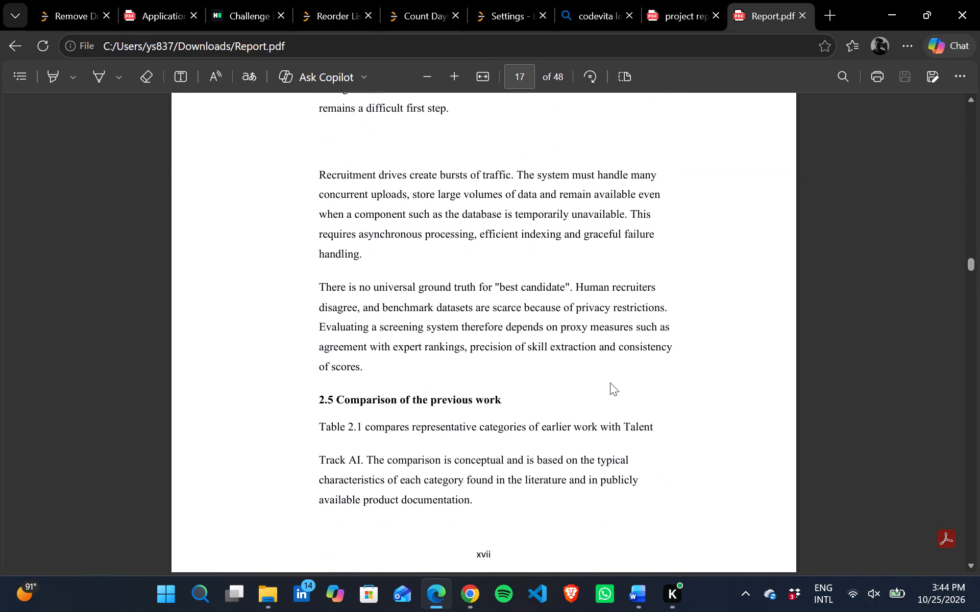
{"action": "scroll", "coordinate": [610, 382], "scroll_direction": "left", "scroll_amount": 1}
{"action": "scroll", "coordinate": [610, 382], "scroll_direction": "up", "scroll_amount": 7}
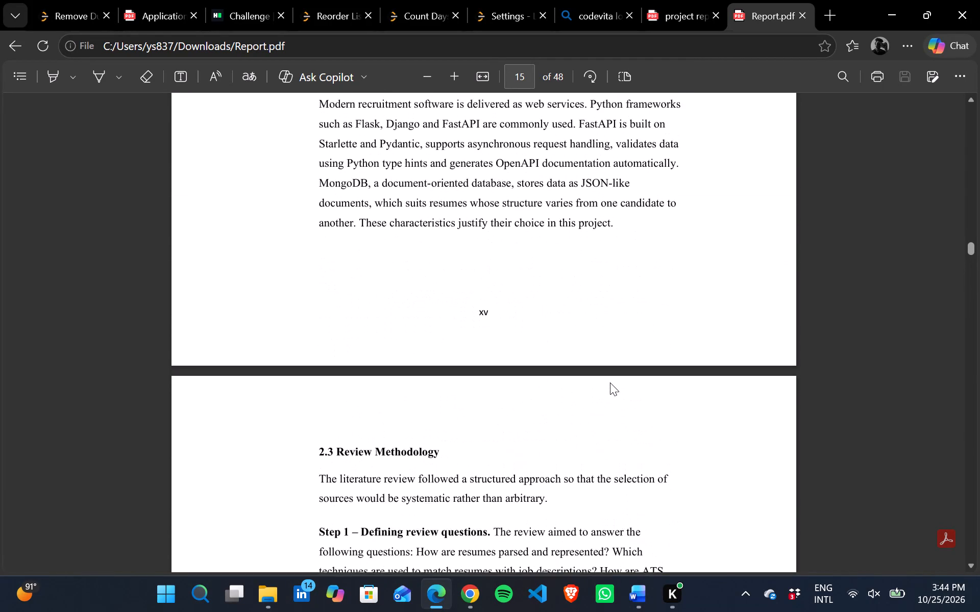
{"action": "scroll", "coordinate": [610, 382], "scroll_direction": "up", "scroll_amount": 3}
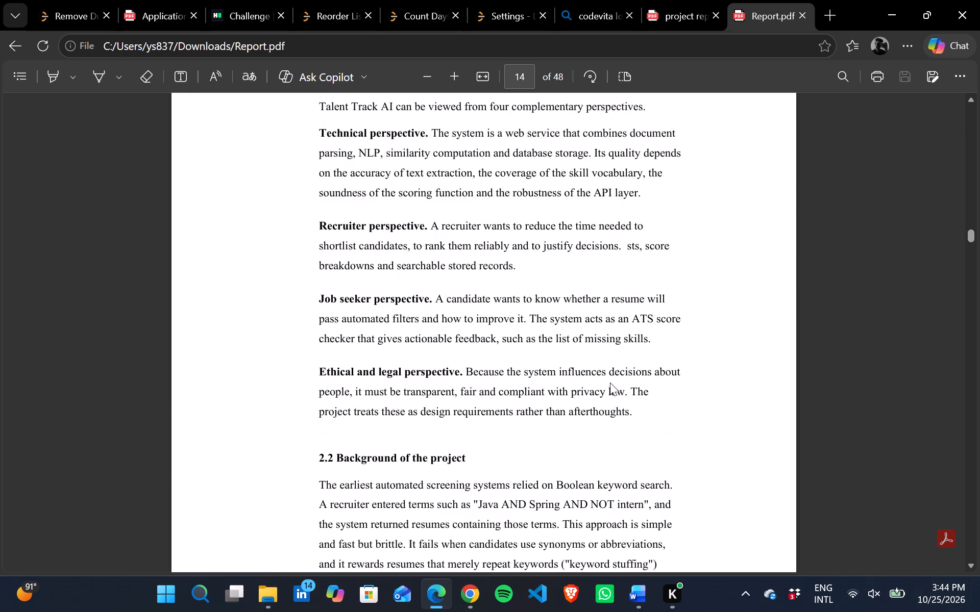
{"action": "scroll", "coordinate": [610, 382], "scroll_direction": "up", "scroll_amount": 2}
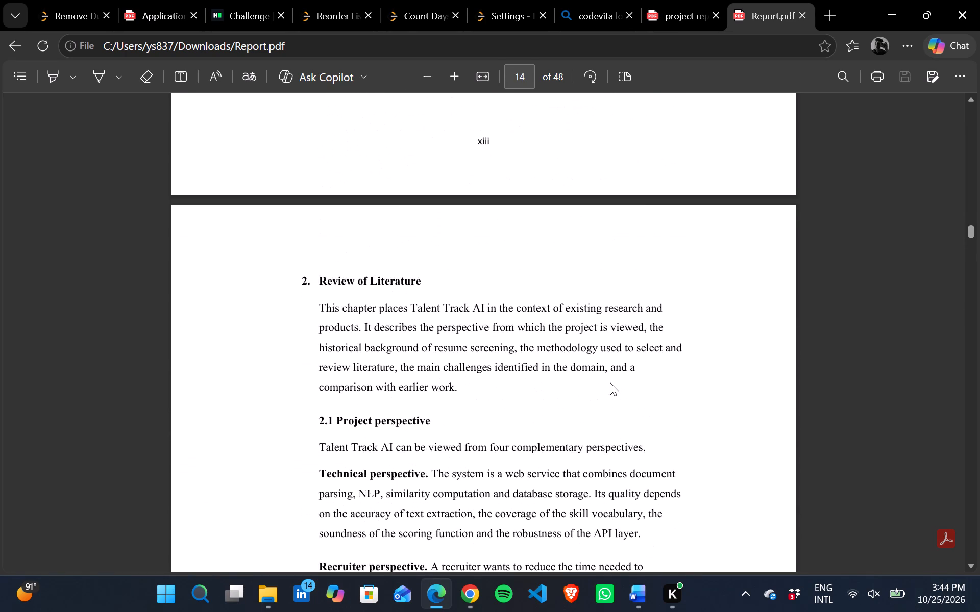
{"action": "scroll", "coordinate": [610, 382], "scroll_direction": "up", "scroll_amount": 4}
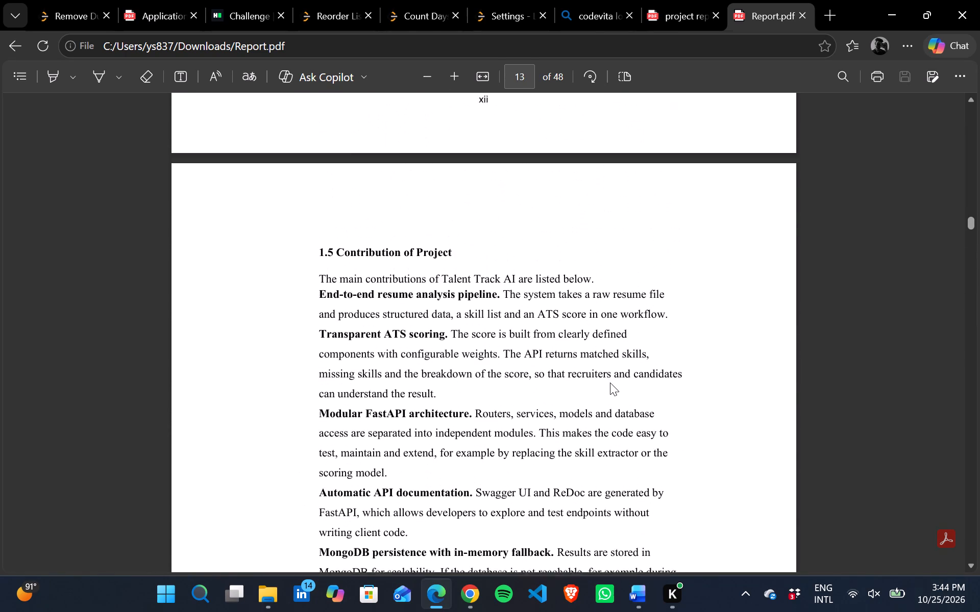
{"action": "scroll", "coordinate": [610, 382], "scroll_direction": "up", "scroll_amount": 5}
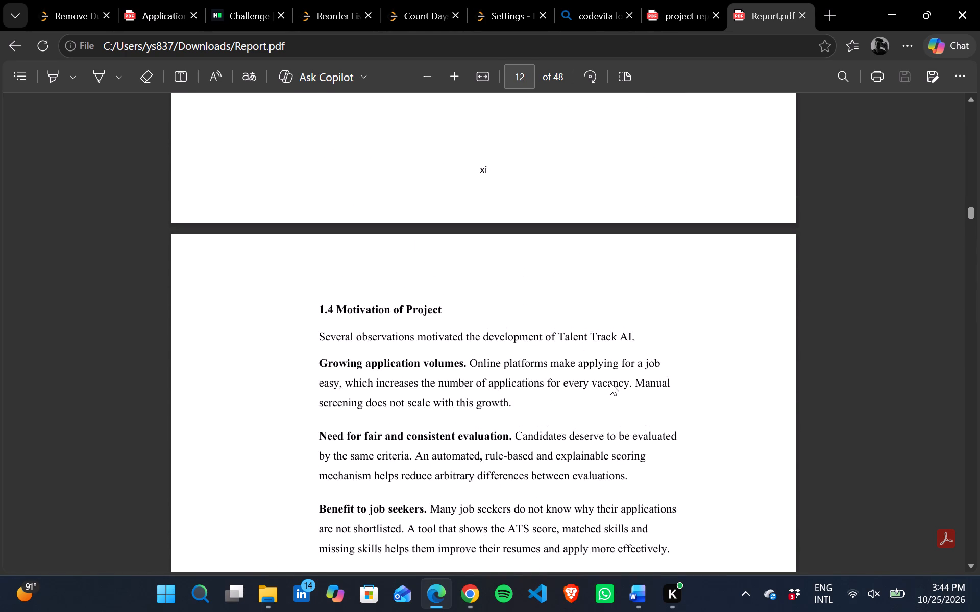
{"action": "scroll", "coordinate": [610, 382], "scroll_direction": "down", "scroll_amount": 9}
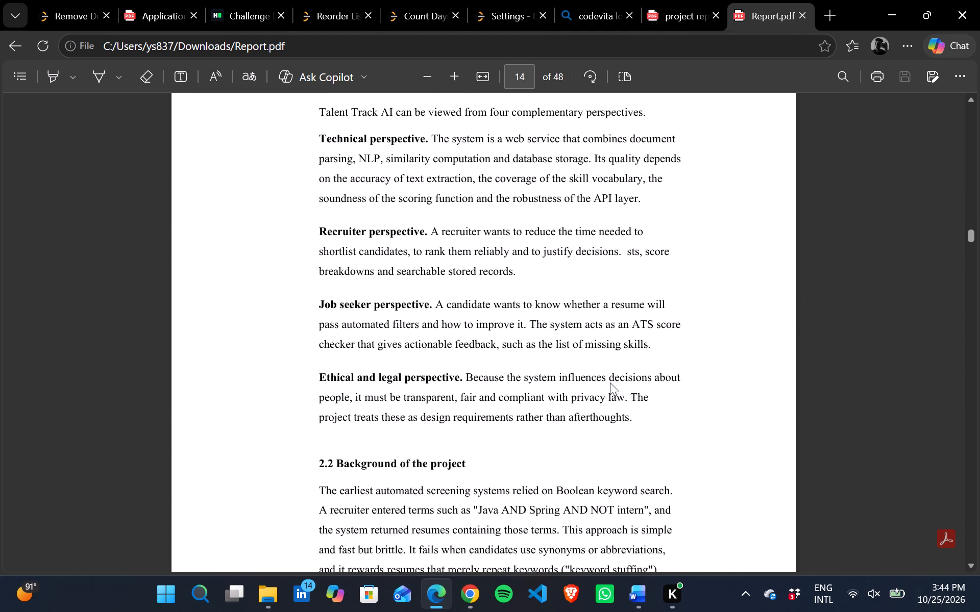
{"action": "scroll", "coordinate": [610, 382], "scroll_direction": "down", "scroll_amount": 4}
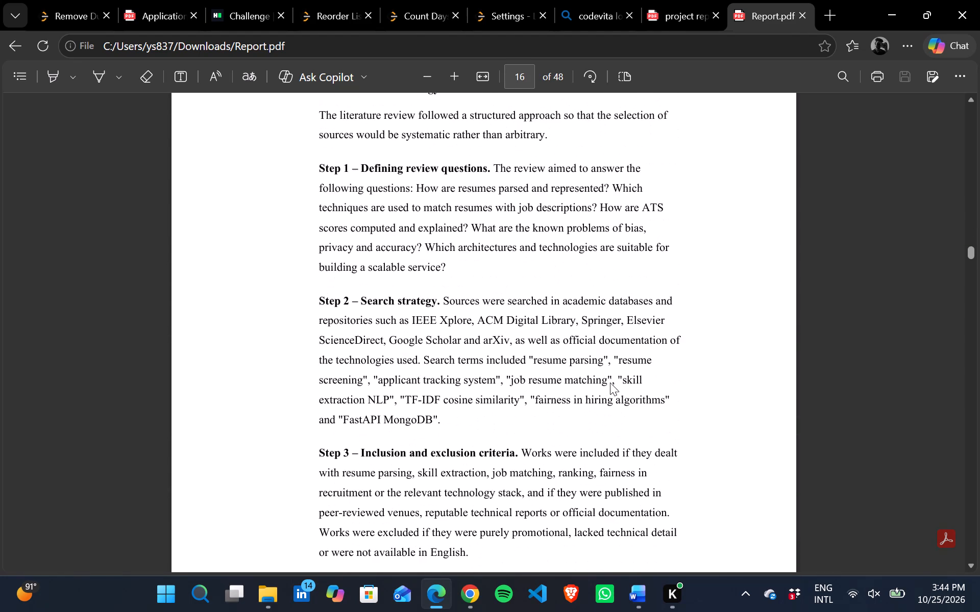
{"action": "scroll", "coordinate": [610, 382], "scroll_direction": "down", "scroll_amount": 7}
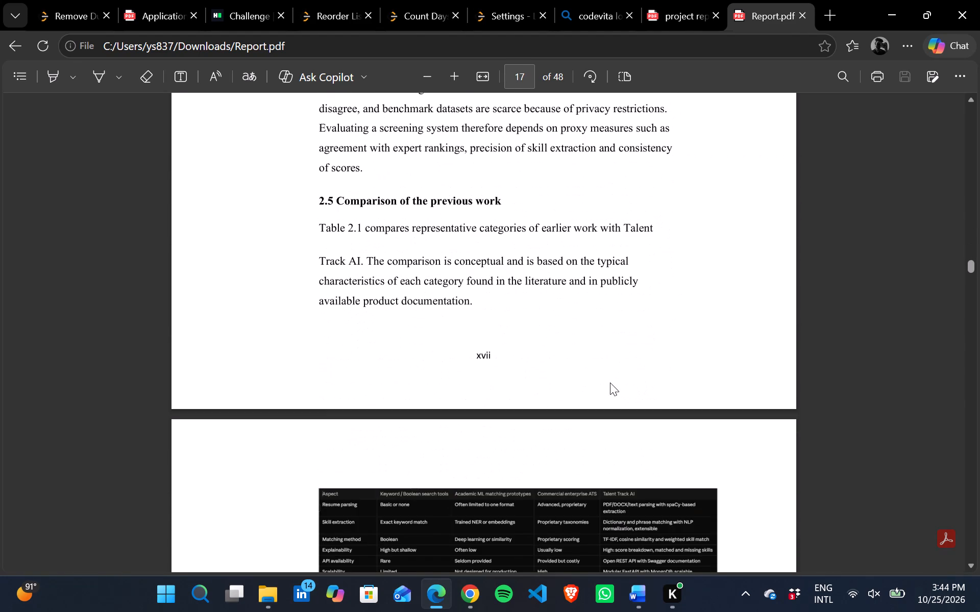
{"action": "scroll", "coordinate": [610, 382], "scroll_direction": "up", "scroll_amount": 1}
{"action": "scroll", "coordinate": [610, 382], "scroll_direction": "down", "scroll_amount": 1}
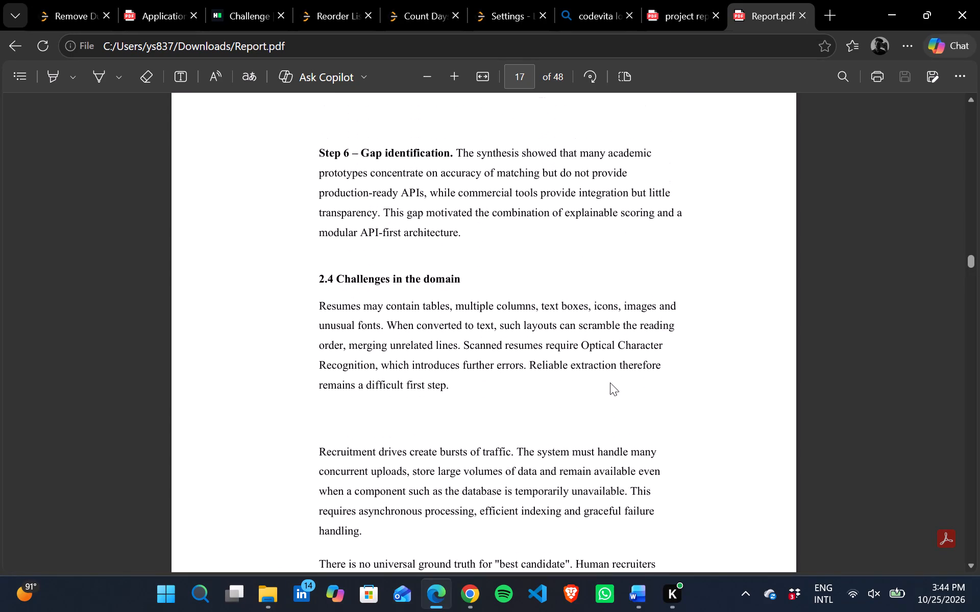
{"action": "scroll", "coordinate": [610, 382], "scroll_direction": "down", "scroll_amount": 2}
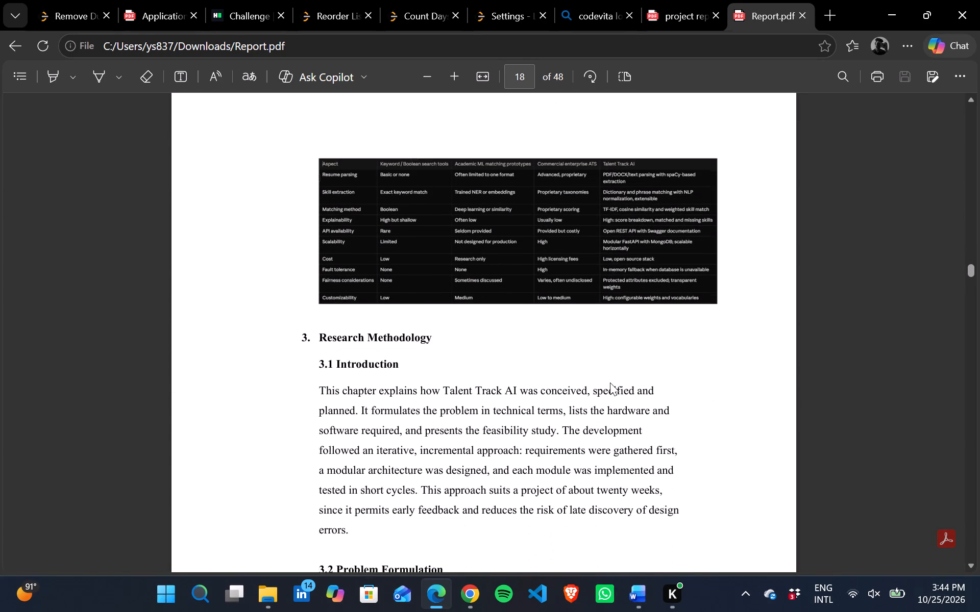
Review the Report PDF's headings, tables and page breaks from section 3, Research Methodology, through the 5.2 Results heading.
{"action": "scroll", "coordinate": [610, 382], "scroll_direction": "down", "scroll_amount": 6}
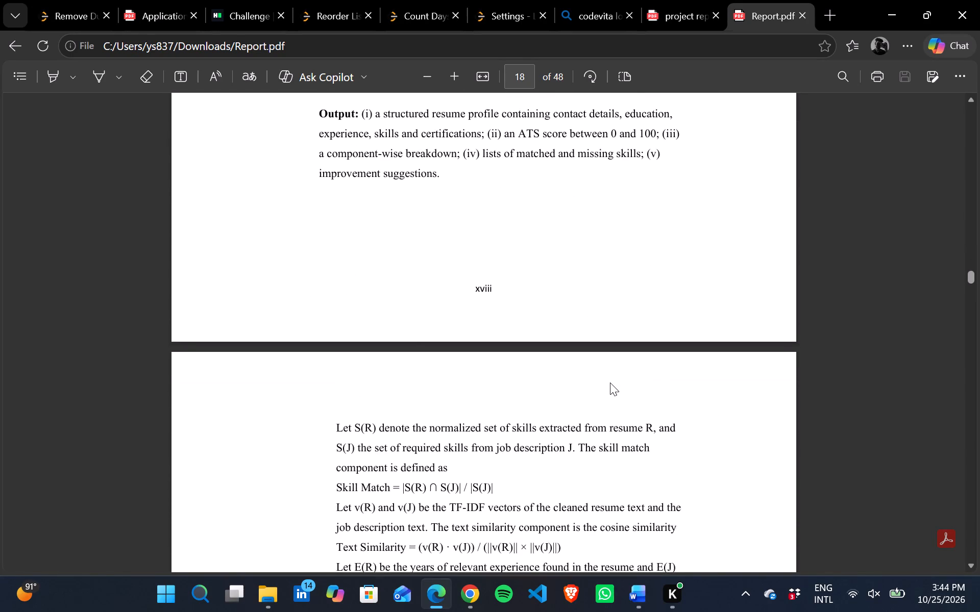
{"action": "scroll", "coordinate": [610, 382], "scroll_direction": "down", "scroll_amount": 4}
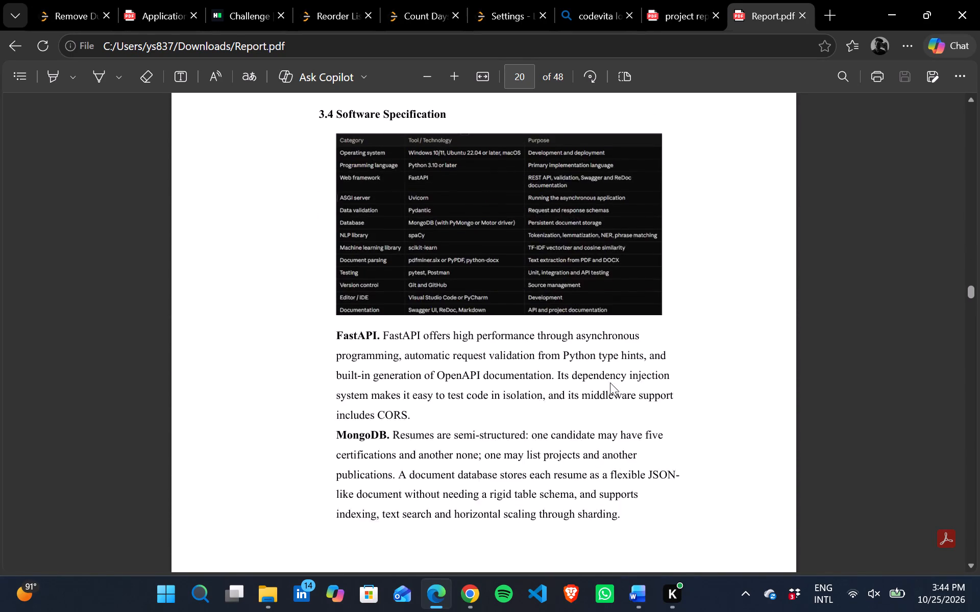
{"action": "scroll", "coordinate": [610, 382], "scroll_direction": "down", "scroll_amount": 5}
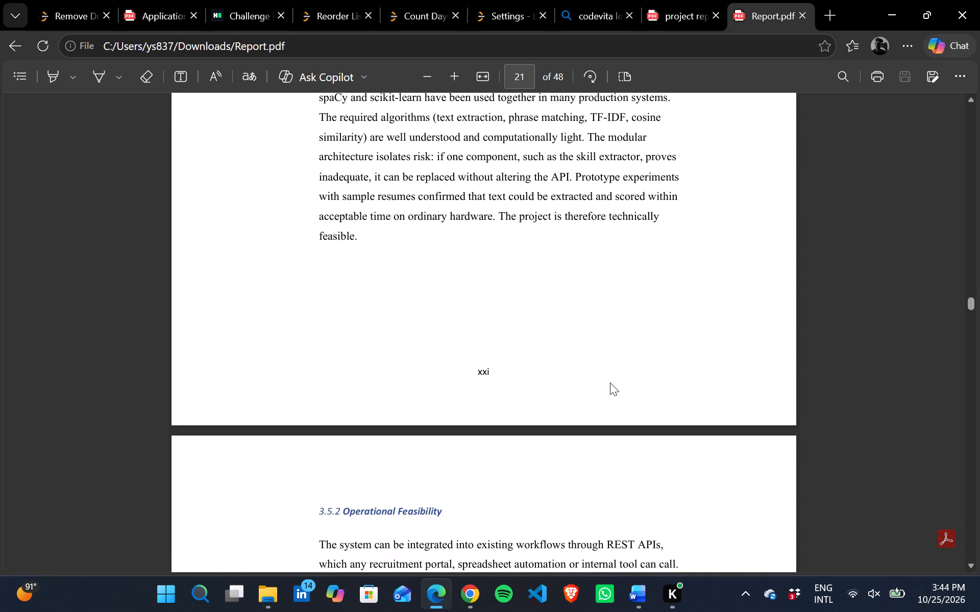
{"action": "scroll", "coordinate": [610, 382], "scroll_direction": "down", "scroll_amount": 5}
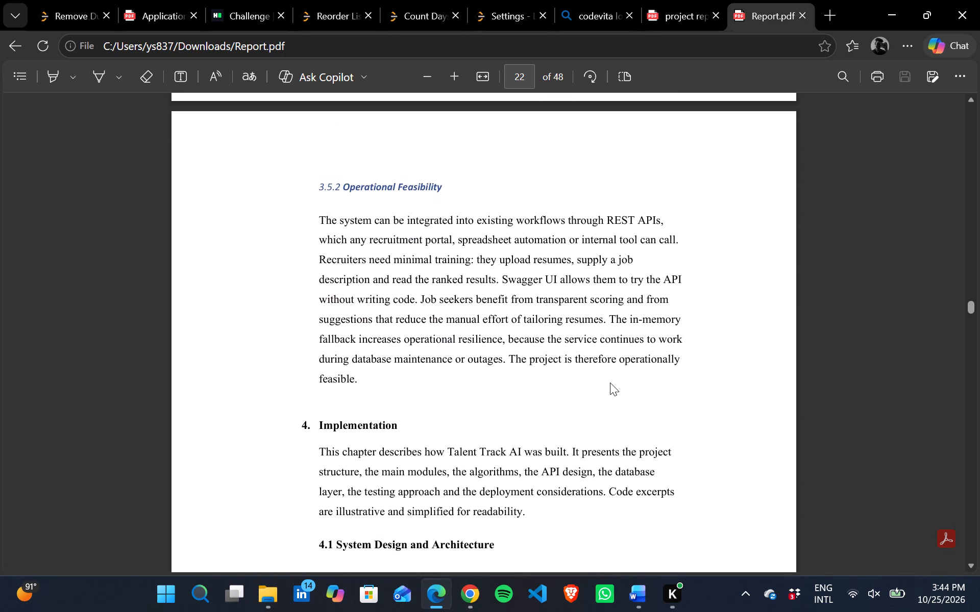
{"action": "scroll", "coordinate": [610, 382], "scroll_direction": "down", "scroll_amount": 5}
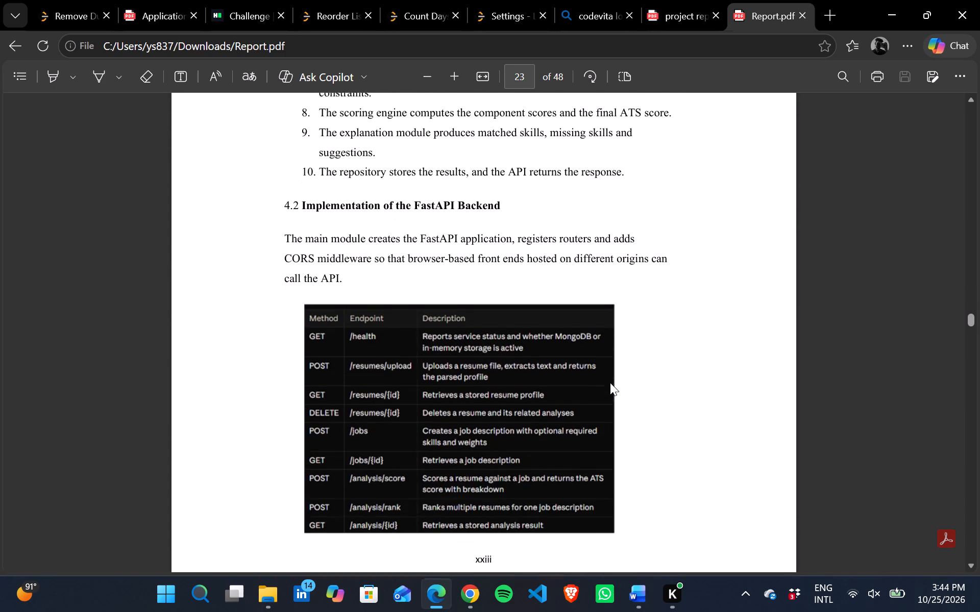
{"action": "scroll", "coordinate": [610, 382], "scroll_direction": "down", "scroll_amount": 6}
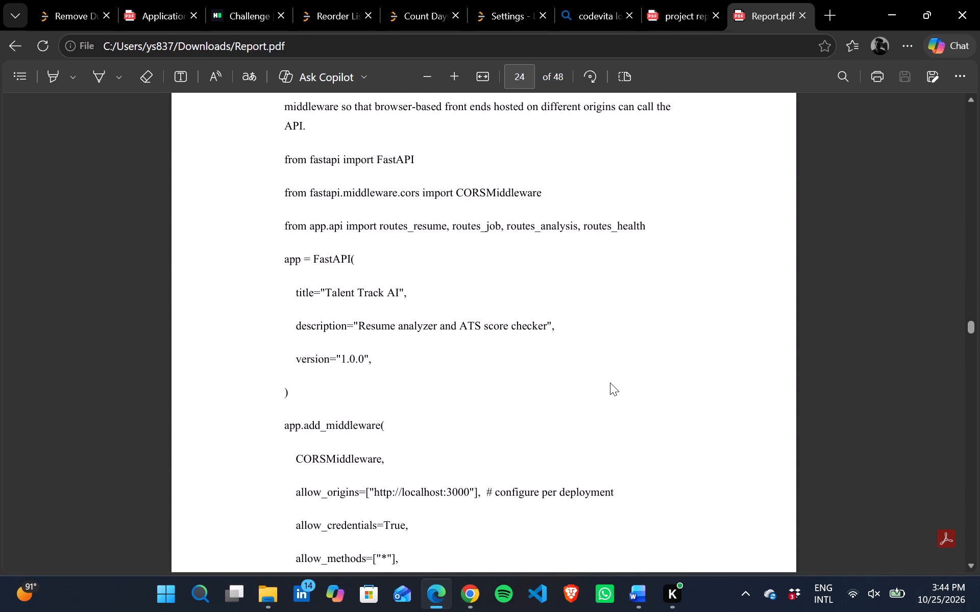
{"action": "scroll", "coordinate": [610, 382], "scroll_direction": "down", "scroll_amount": 6}
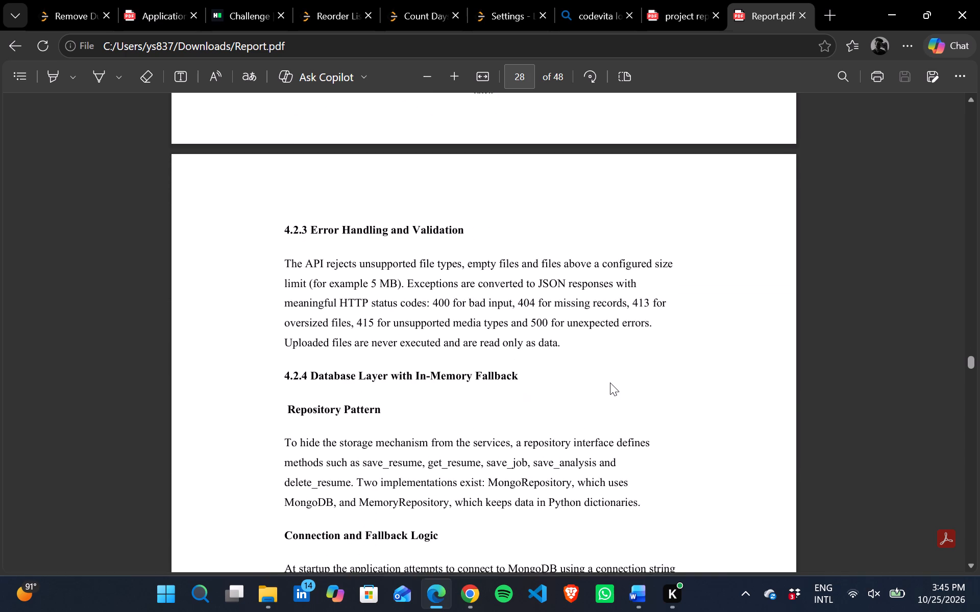
{"action": "scroll", "coordinate": [610, 382], "scroll_direction": "down", "scroll_amount": 4}
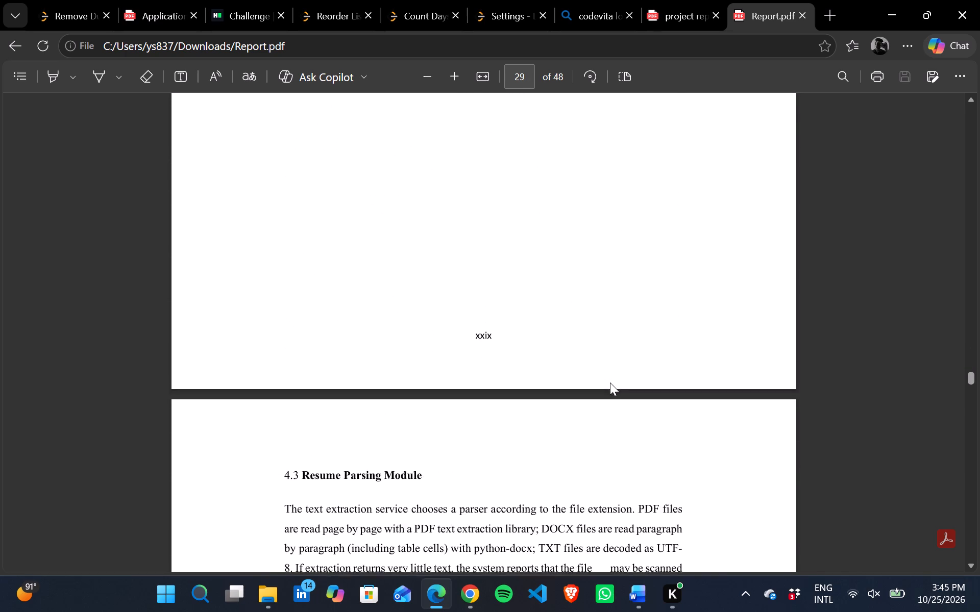
{"action": "scroll", "coordinate": [610, 382], "scroll_direction": "down", "scroll_amount": 7}
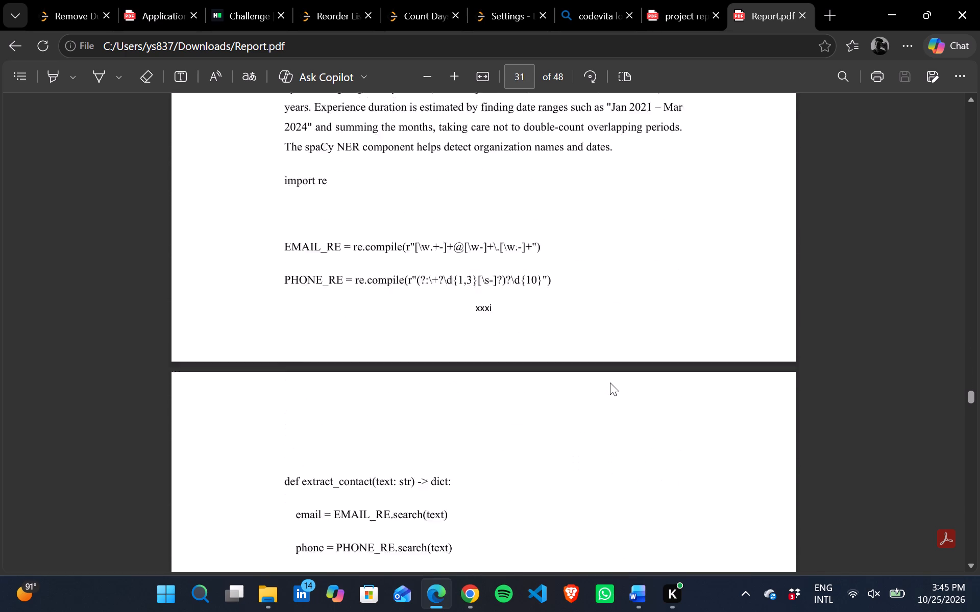
{"action": "scroll", "coordinate": [610, 382], "scroll_direction": "down", "scroll_amount": 3}
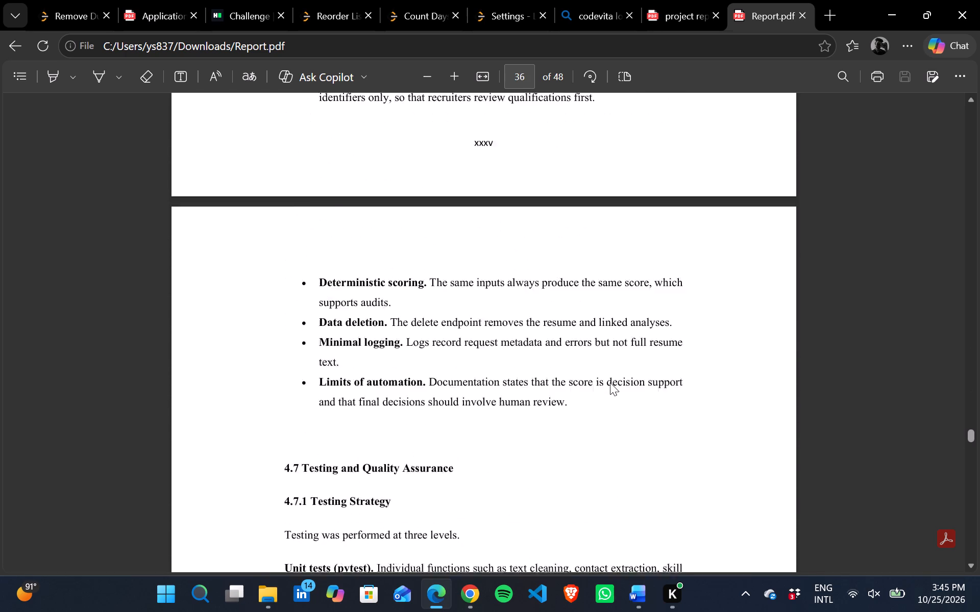
{"action": "scroll", "coordinate": [610, 382], "scroll_direction": "down", "scroll_amount": 4}
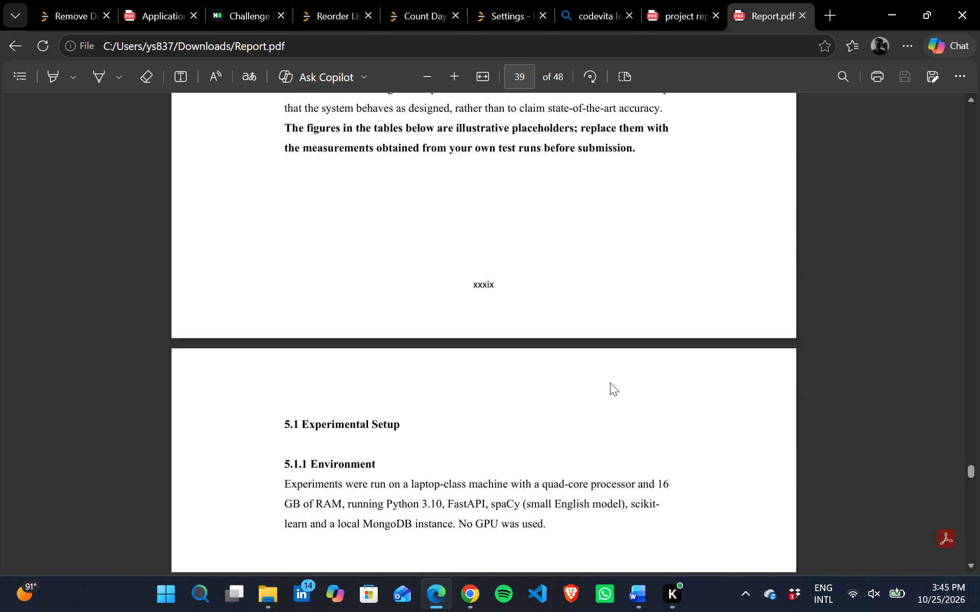
{"action": "scroll", "coordinate": [610, 382], "scroll_direction": "down", "scroll_amount": 3}
Switch to the project report in Word and make the chapter 1 heading "Introduction" bold.
{"action": "left_click", "coordinate": [642, 595]}
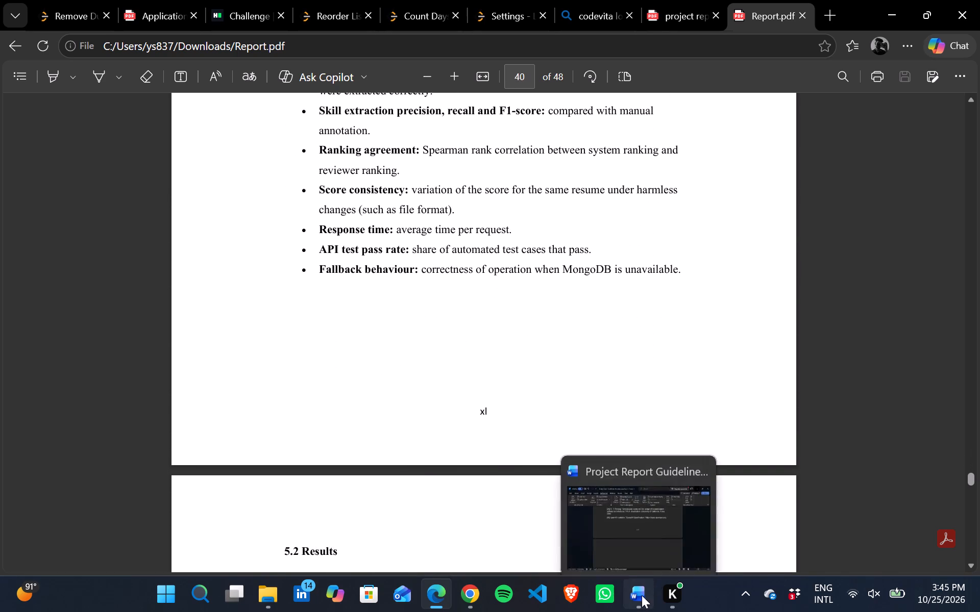
{"action": "scroll", "coordinate": [469, 324], "scroll_direction": "up", "scroll_amount": 8}
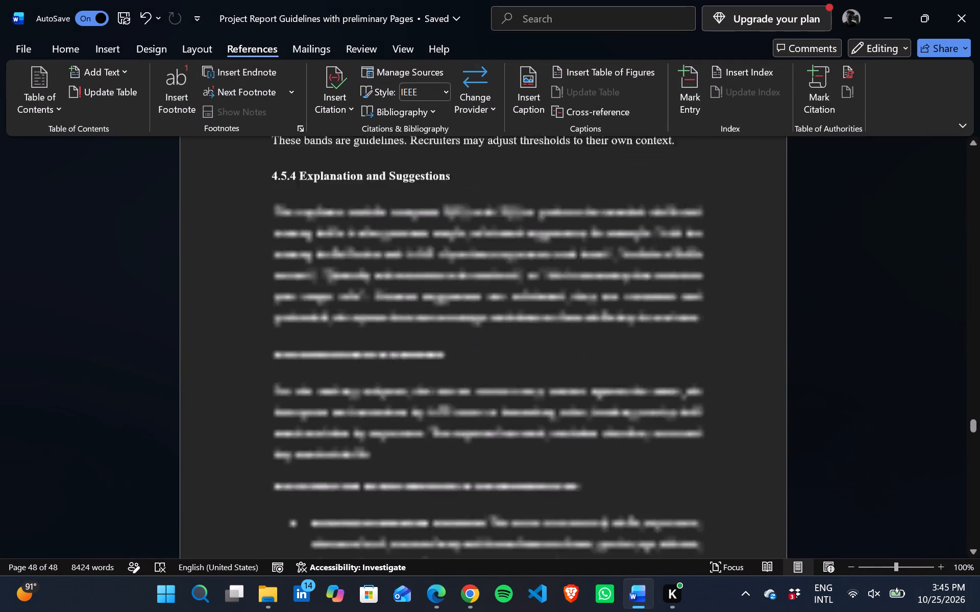
{"action": "scroll", "coordinate": [469, 324], "scroll_direction": "up", "scroll_amount": 6}
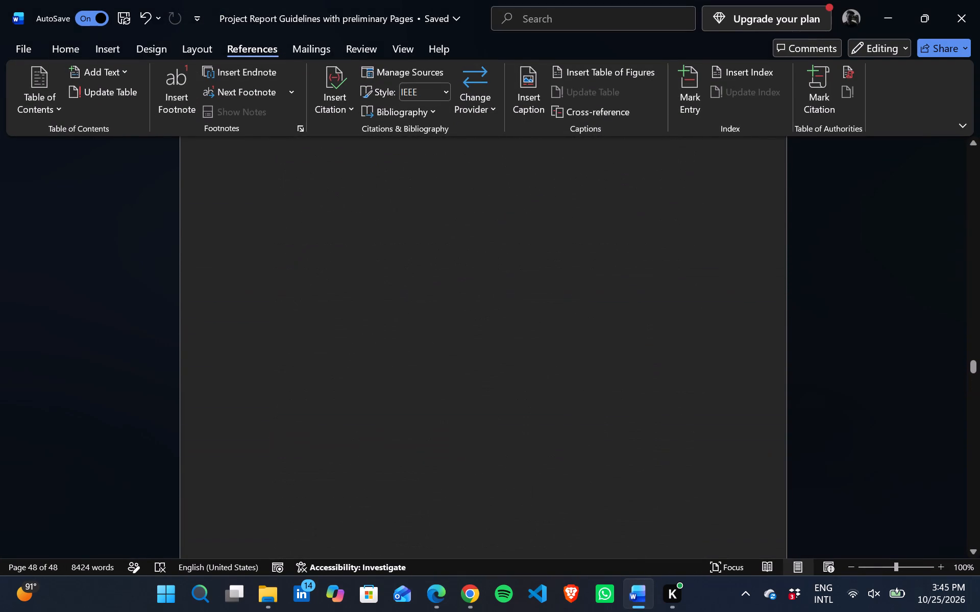
{"action": "scroll", "coordinate": [469, 324], "scroll_direction": "up", "scroll_amount": 14}
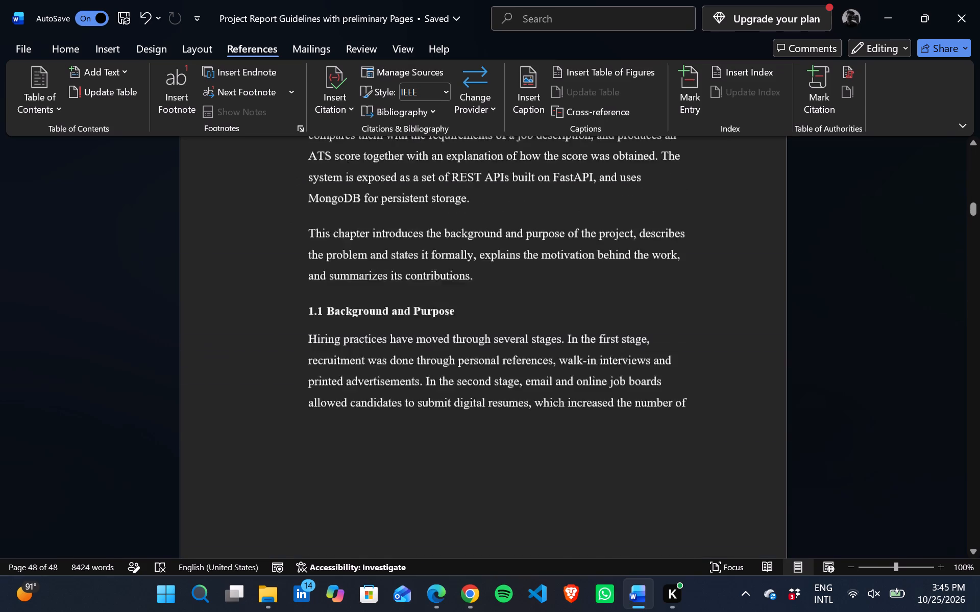
{"action": "scroll", "coordinate": [469, 324], "scroll_direction": "down", "scroll_amount": 1}
{"action": "scroll", "coordinate": [469, 324], "scroll_direction": "up", "scroll_amount": 1}
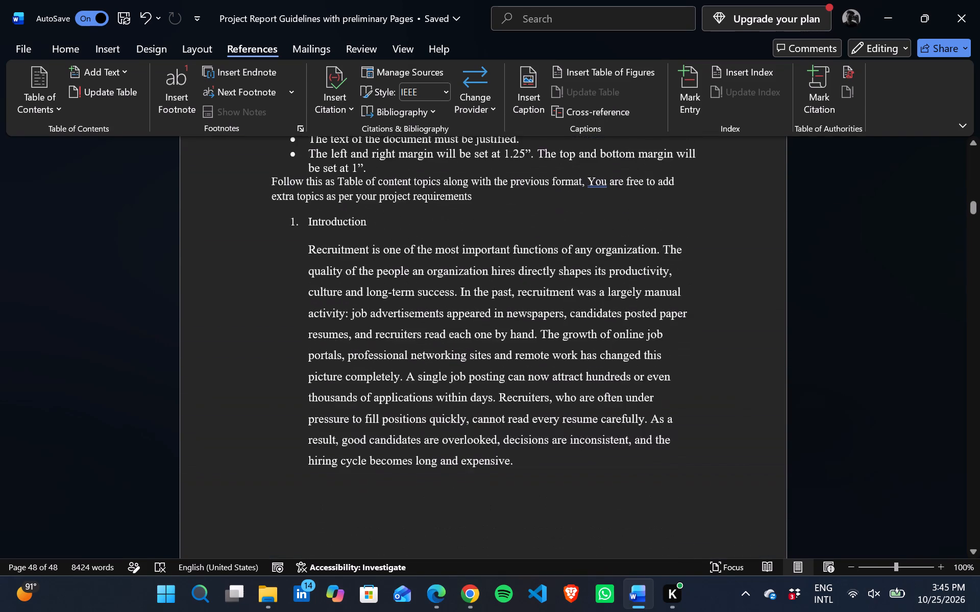
{"action": "scroll", "coordinate": [469, 324], "scroll_direction": "up", "scroll_amount": 1}
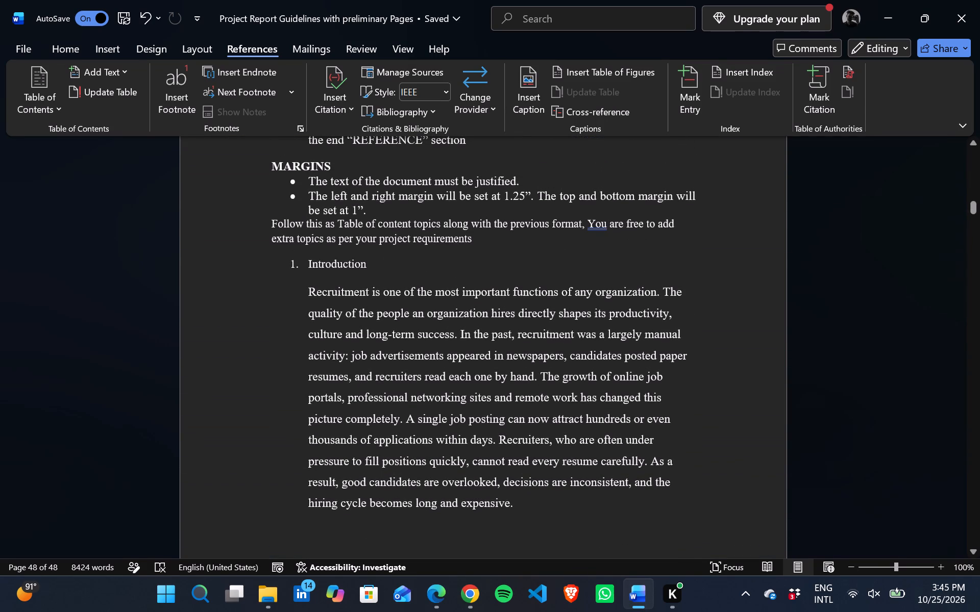
{"action": "left_click_drag", "start_coordinate": [306, 265], "coordinate": [378, 263]}
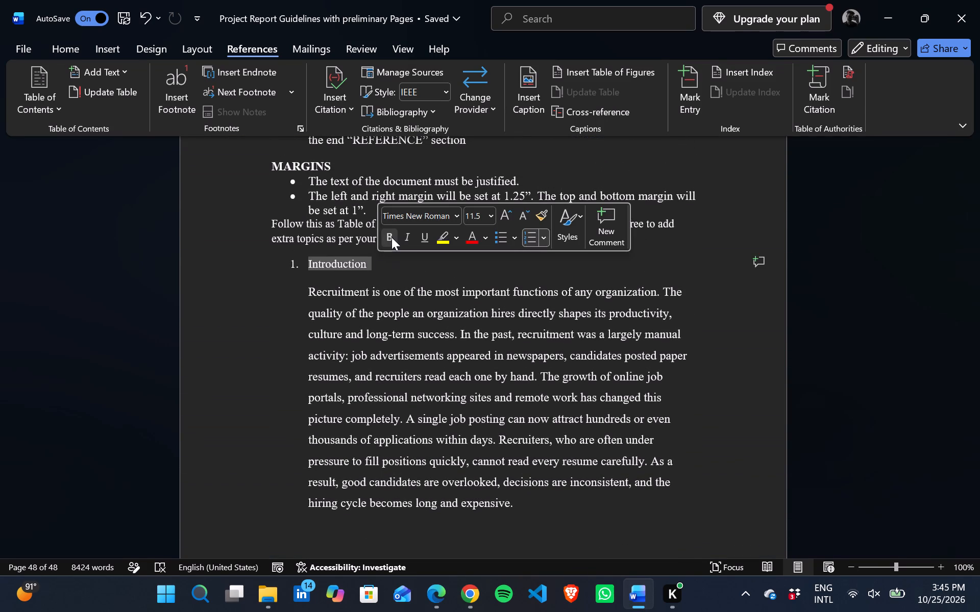
{"action": "left_click", "coordinate": [391, 237]}
{"action": "left_click", "coordinate": [257, 422]}
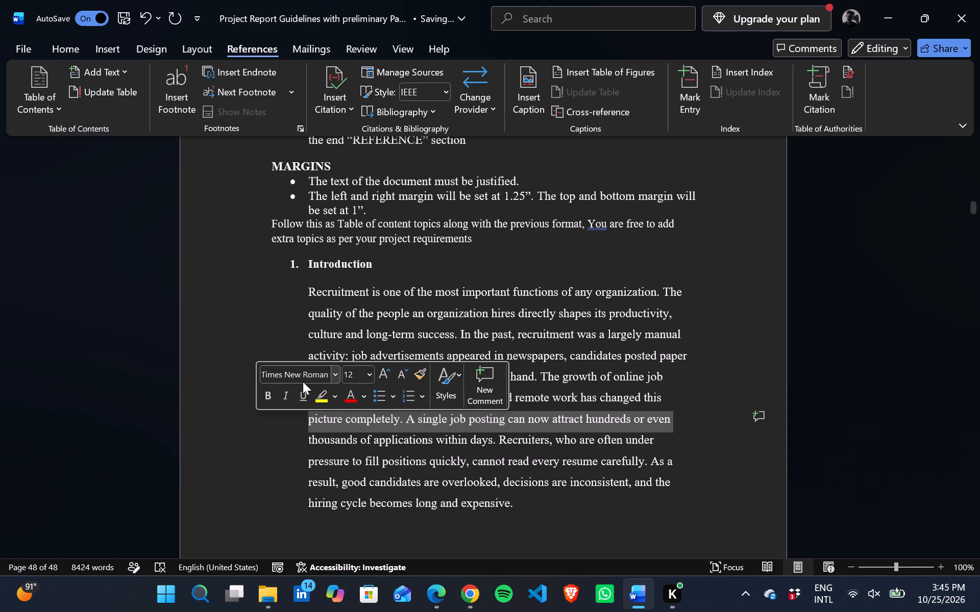
{"action": "left_click", "coordinate": [905, 353]}
Remove the italics from the 3.5.2 Operational Feasibility heading in the report.
{"action": "scroll", "coordinate": [905, 353], "scroll_direction": "down", "scroll_amount": 3}
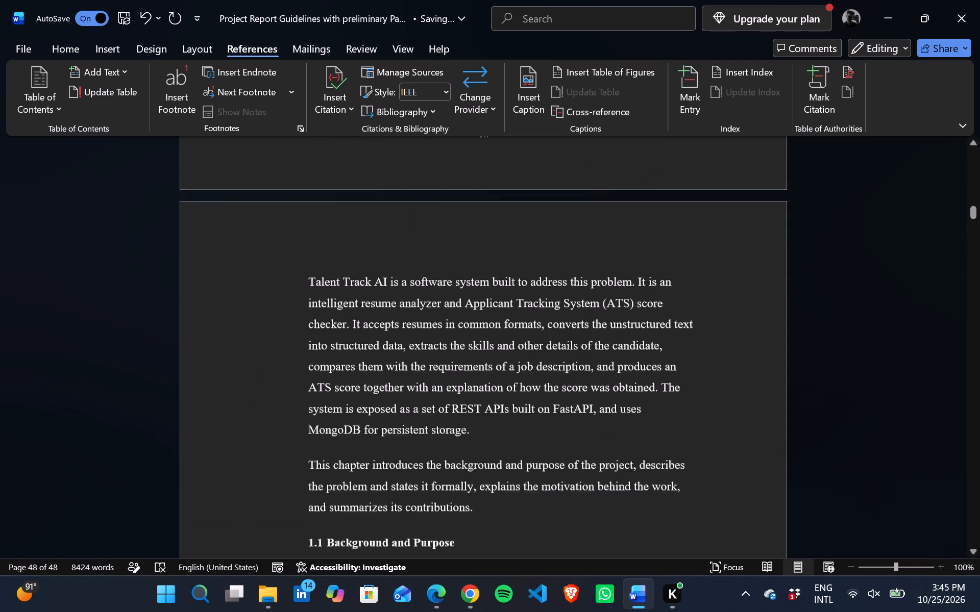
{"action": "scroll", "coordinate": [597, 405], "scroll_direction": "down", "scroll_amount": 5}
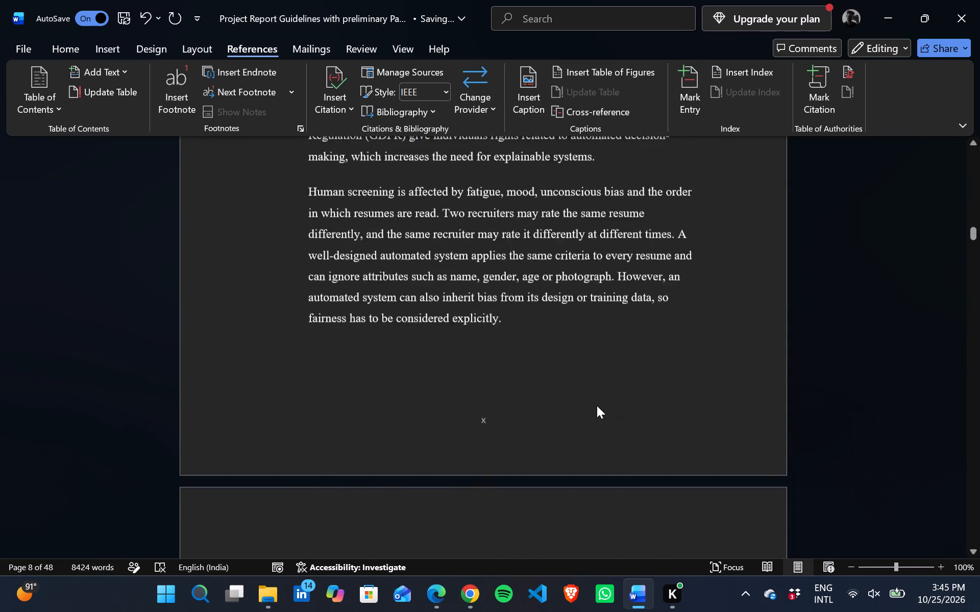
{"action": "scroll", "coordinate": [597, 405], "scroll_direction": "down", "scroll_amount": 4}
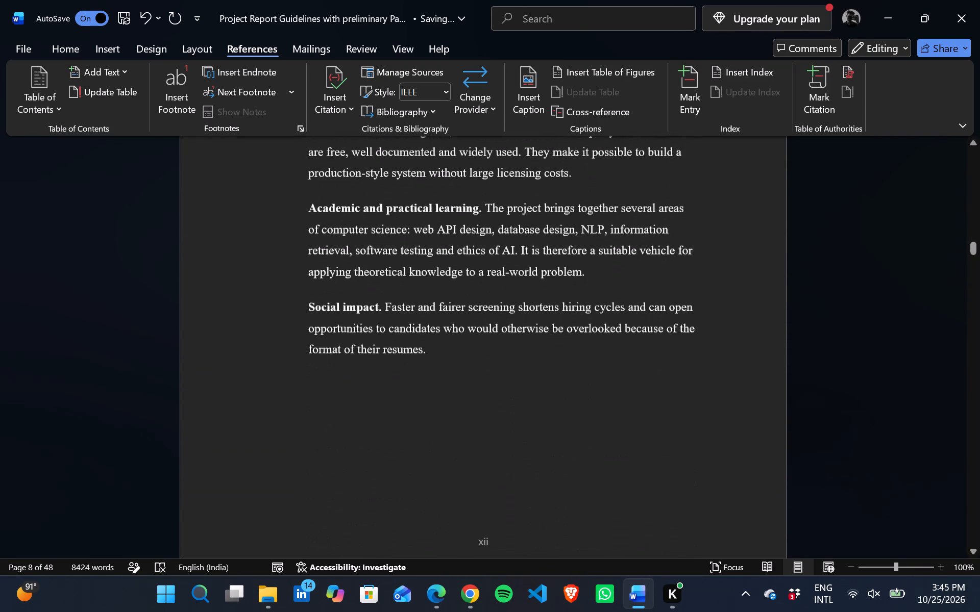
{"action": "scroll", "coordinate": [597, 405], "scroll_direction": "down", "scroll_amount": 4}
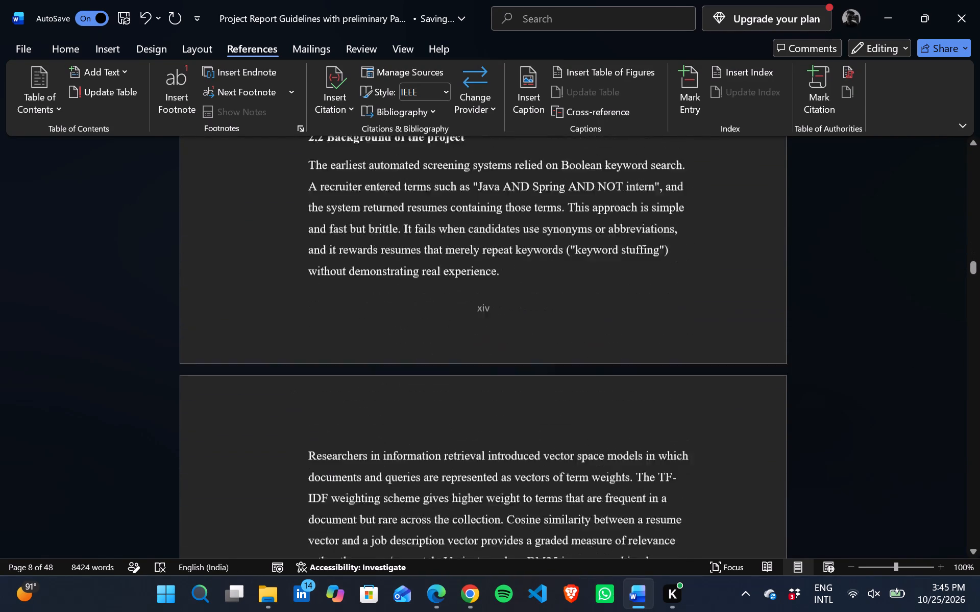
{"action": "scroll", "coordinate": [597, 405], "scroll_direction": "down", "scroll_amount": 4}
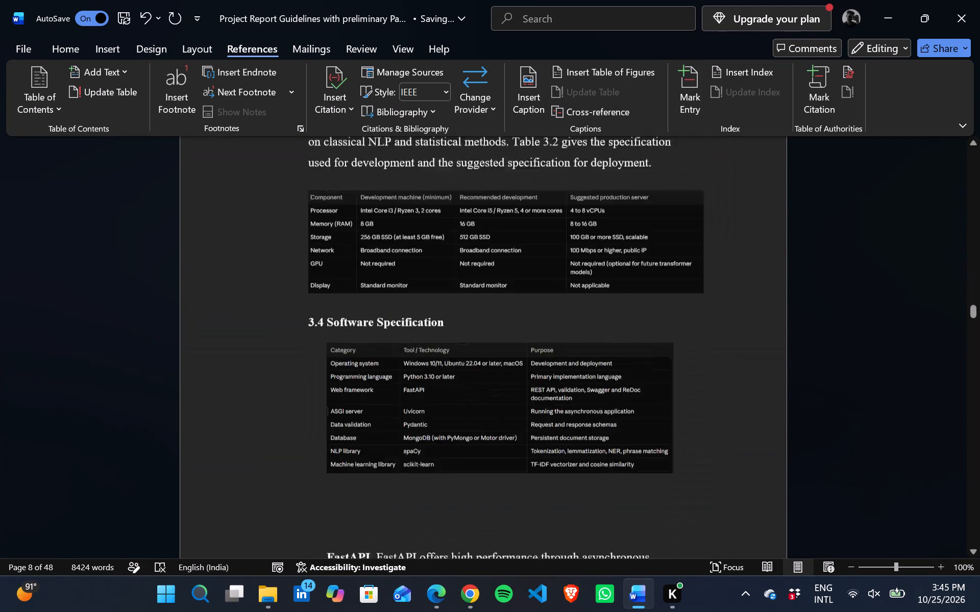
{"action": "scroll", "coordinate": [597, 405], "scroll_direction": "up", "scroll_amount": 4}
{"action": "scroll", "coordinate": [597, 405], "scroll_direction": "down", "scroll_amount": 1}
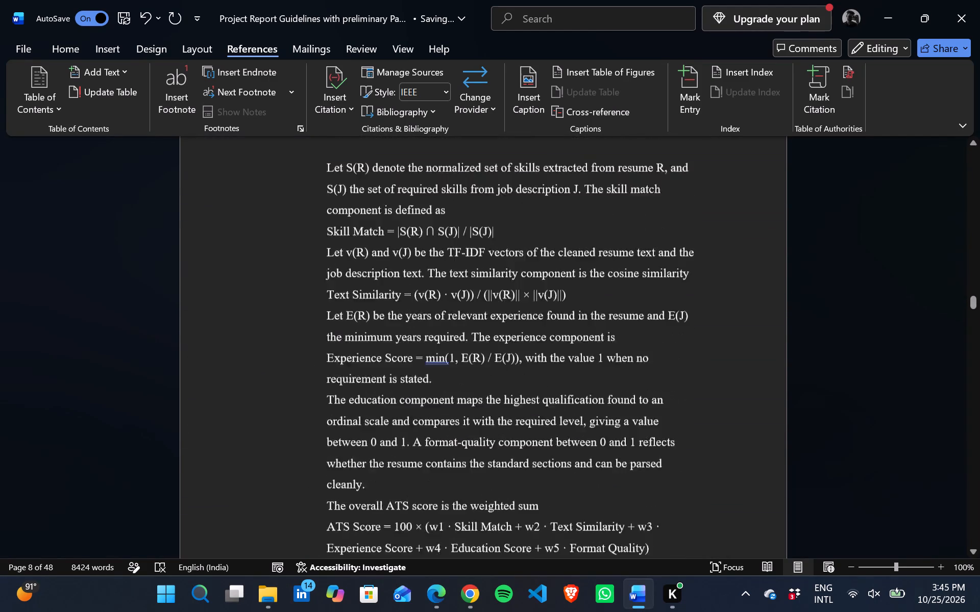
{"action": "scroll", "coordinate": [597, 405], "scroll_direction": "down", "scroll_amount": 11}
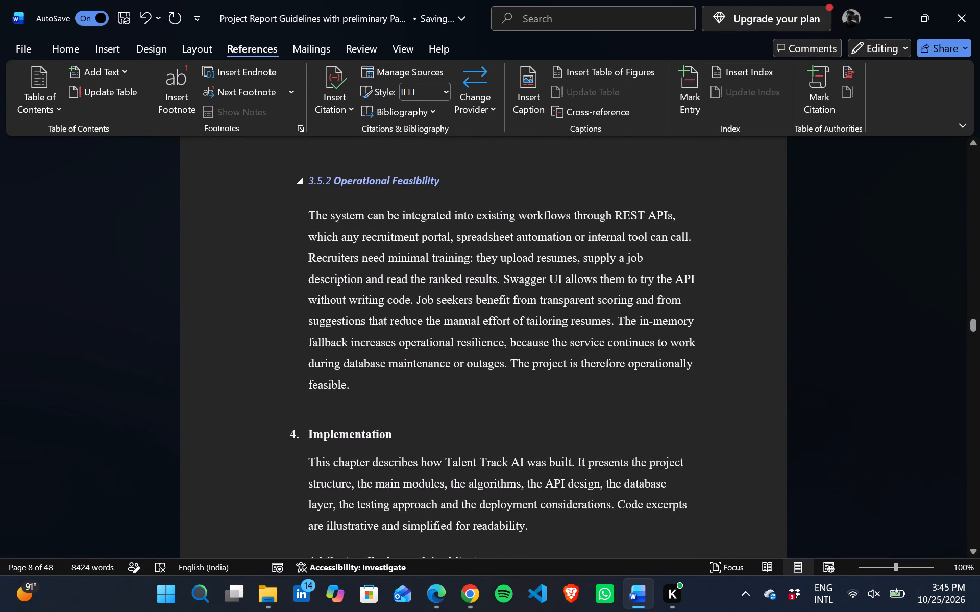
{"action": "left_click_drag", "start_coordinate": [309, 178], "coordinate": [448, 178]}
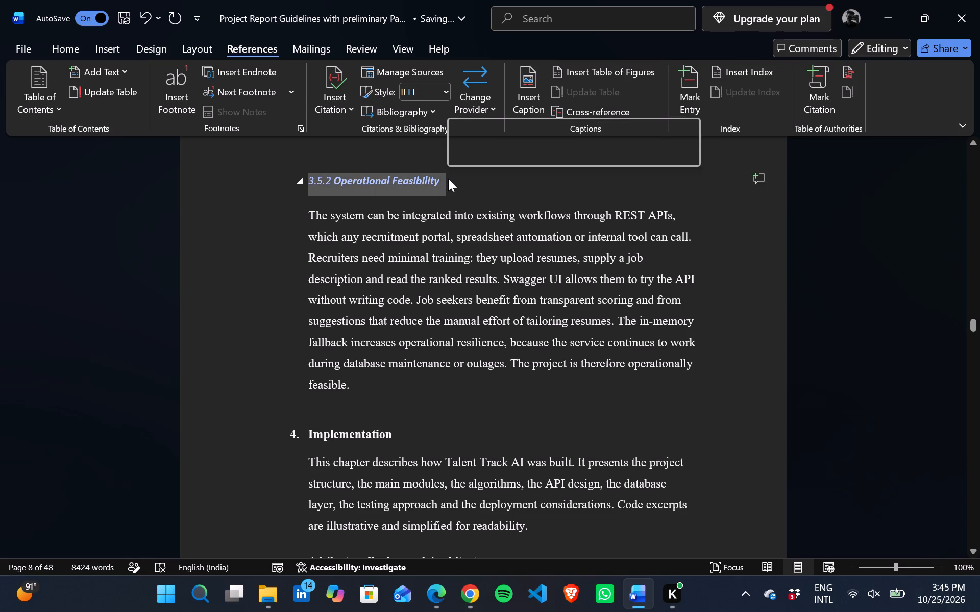
{"action": "left_click", "coordinate": [475, 156]}
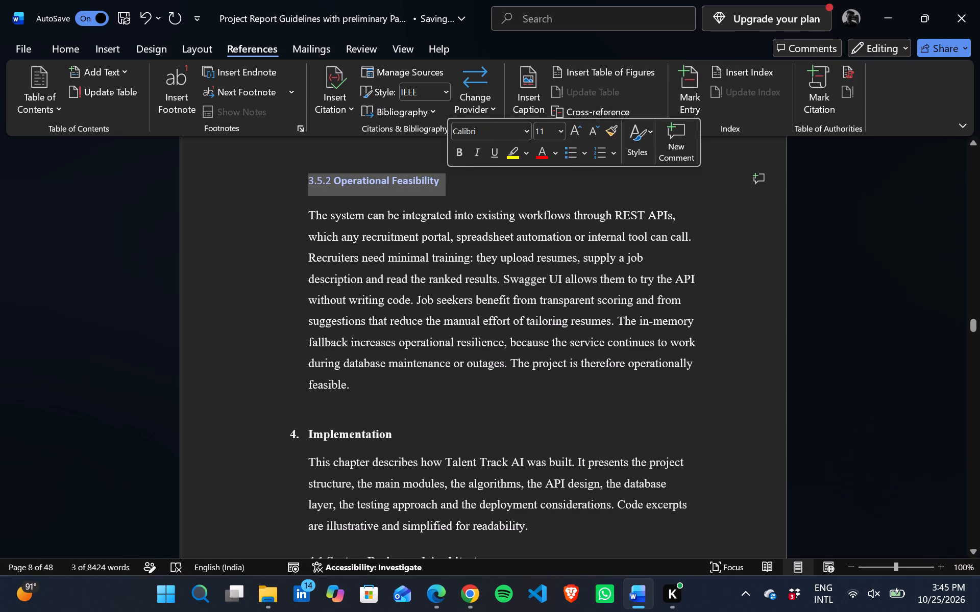
{"action": "left_click", "coordinate": [819, 314]}
Remove the italics from the 3.5.1 Technical Feasibility heading and make the whole heading, including its number, bold.
{"action": "scroll", "coordinate": [545, 286], "scroll_direction": "up", "scroll_amount": 3}
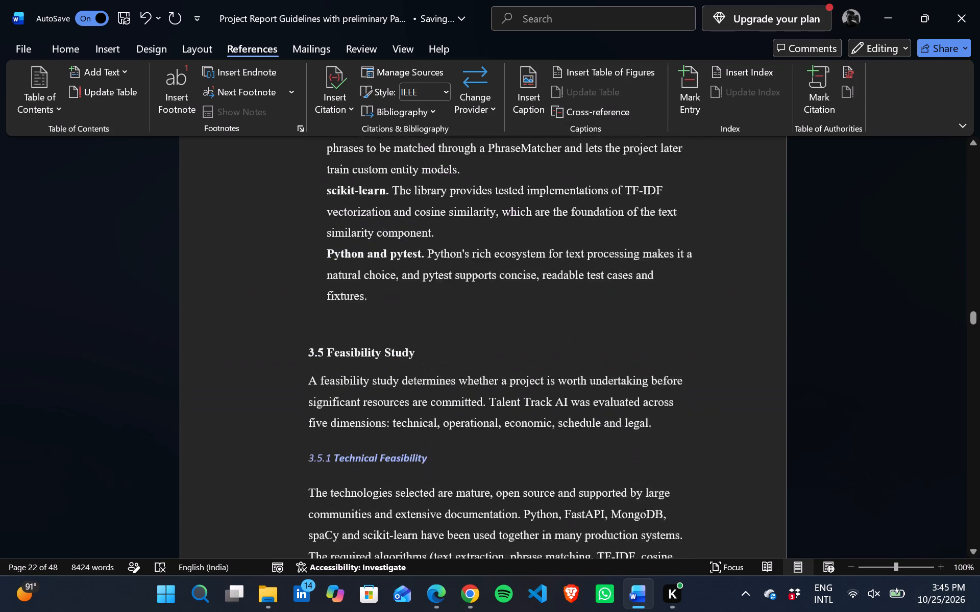
{"action": "scroll", "coordinate": [545, 286], "scroll_direction": "up", "scroll_amount": 1}
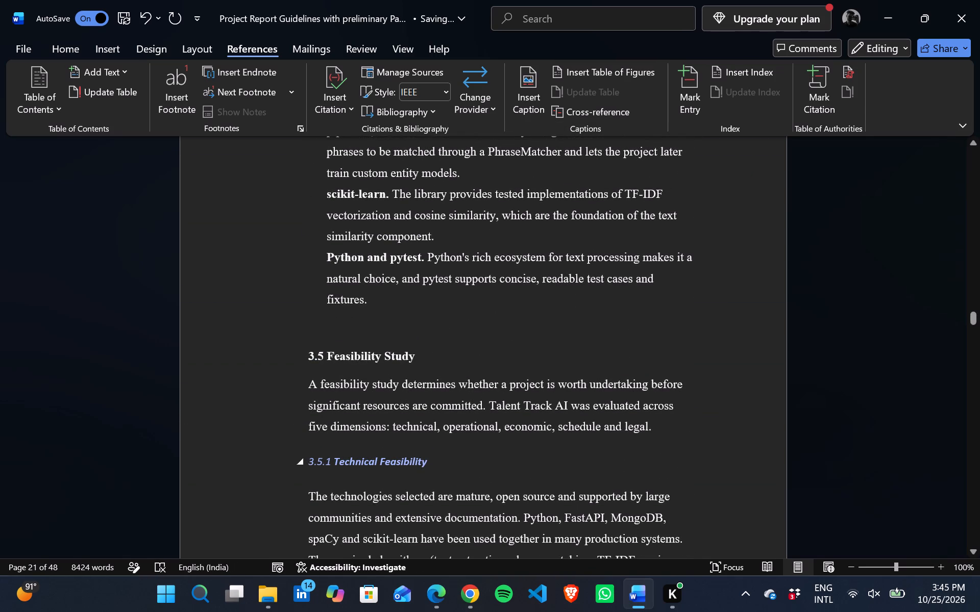
{"action": "left_click_drag", "start_coordinate": [309, 463], "coordinate": [445, 459]}
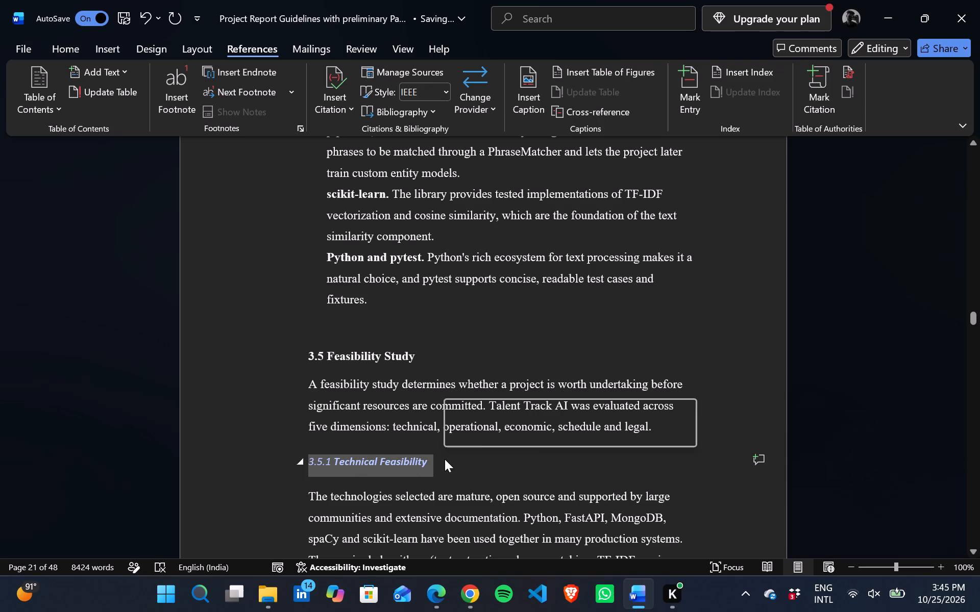
{"action": "left_click", "coordinate": [474, 429]}
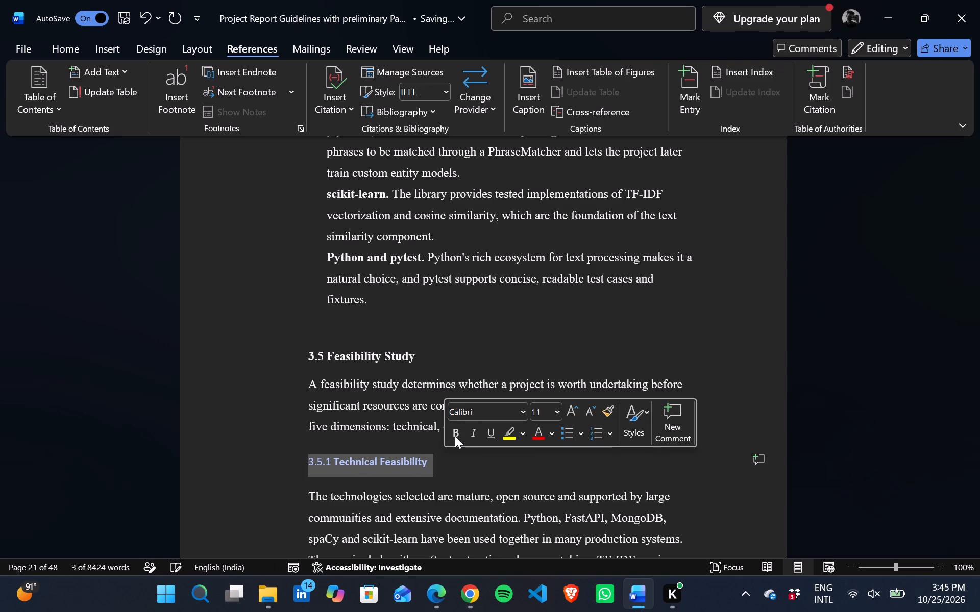
{"action": "left_click", "coordinate": [453, 436]}
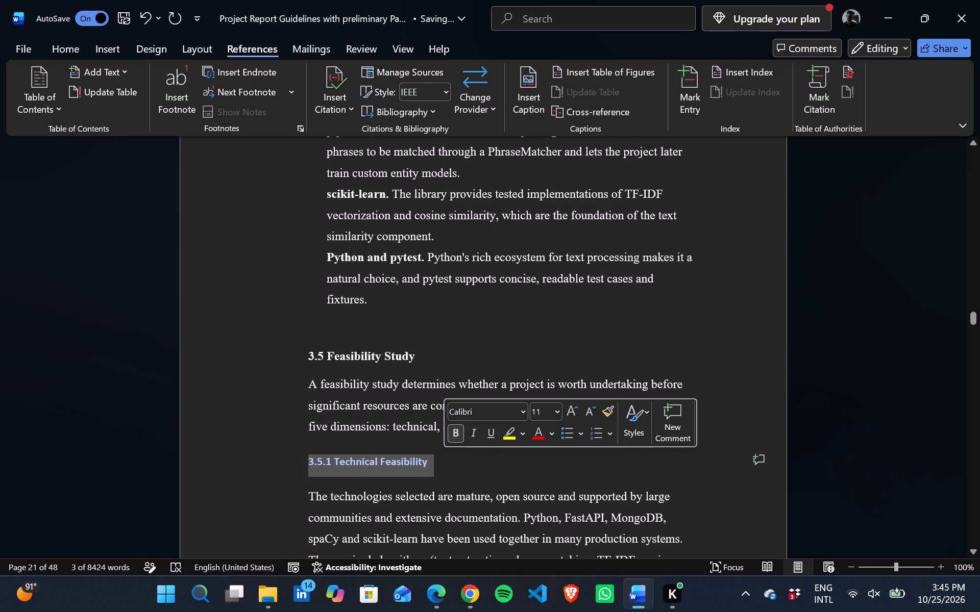
{"action": "left_click", "coordinate": [241, 504]}
{"action": "left_click", "coordinate": [750, 260]}
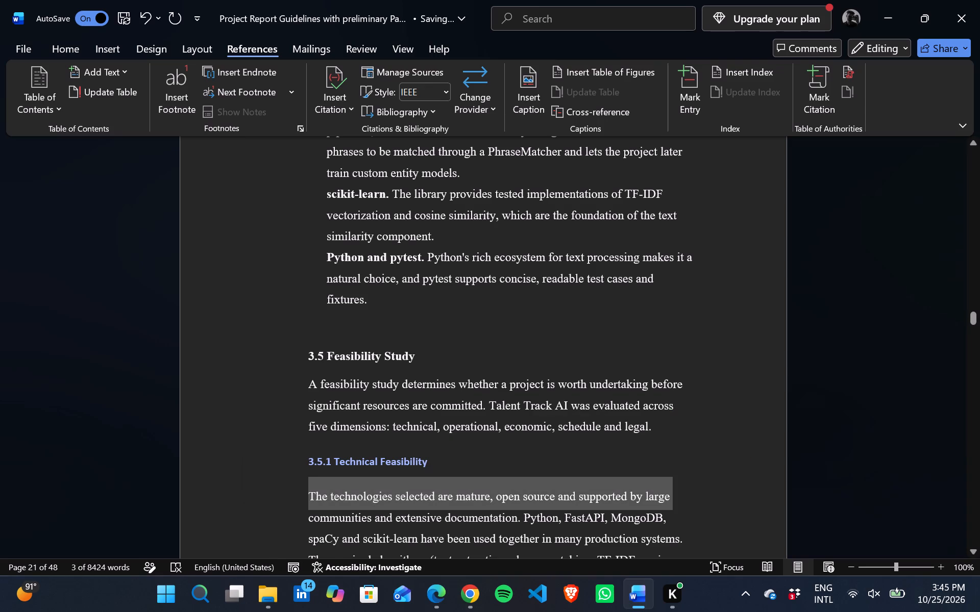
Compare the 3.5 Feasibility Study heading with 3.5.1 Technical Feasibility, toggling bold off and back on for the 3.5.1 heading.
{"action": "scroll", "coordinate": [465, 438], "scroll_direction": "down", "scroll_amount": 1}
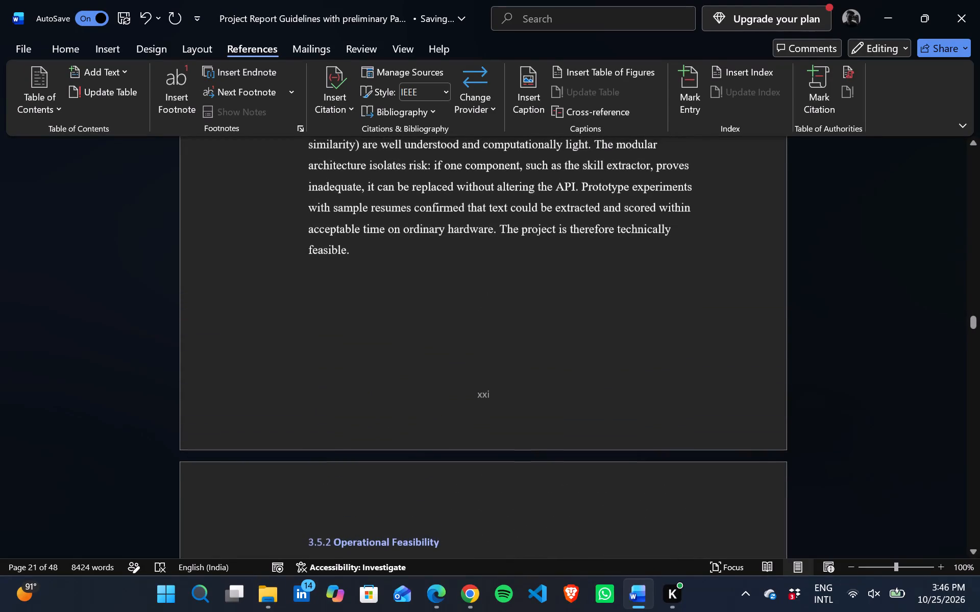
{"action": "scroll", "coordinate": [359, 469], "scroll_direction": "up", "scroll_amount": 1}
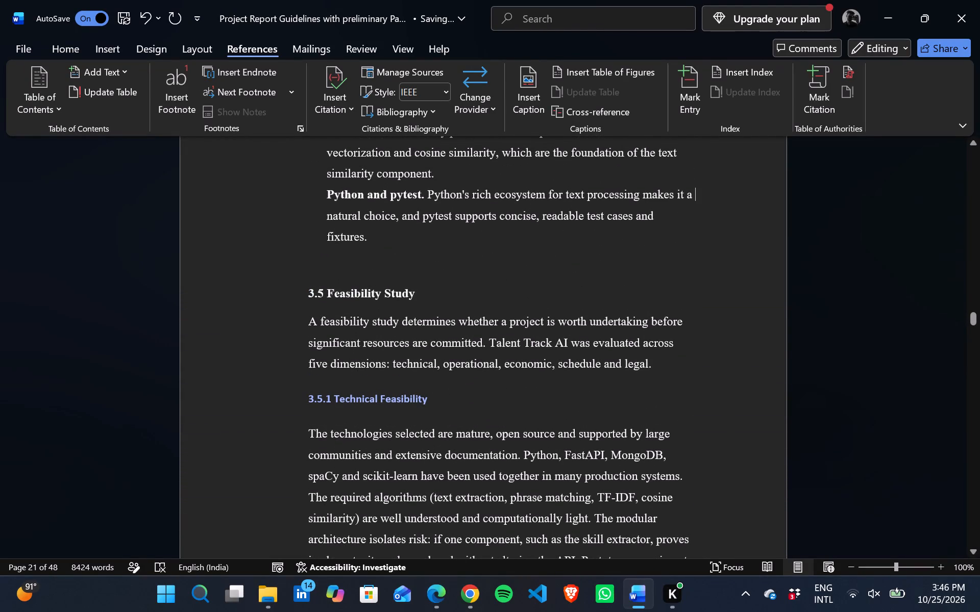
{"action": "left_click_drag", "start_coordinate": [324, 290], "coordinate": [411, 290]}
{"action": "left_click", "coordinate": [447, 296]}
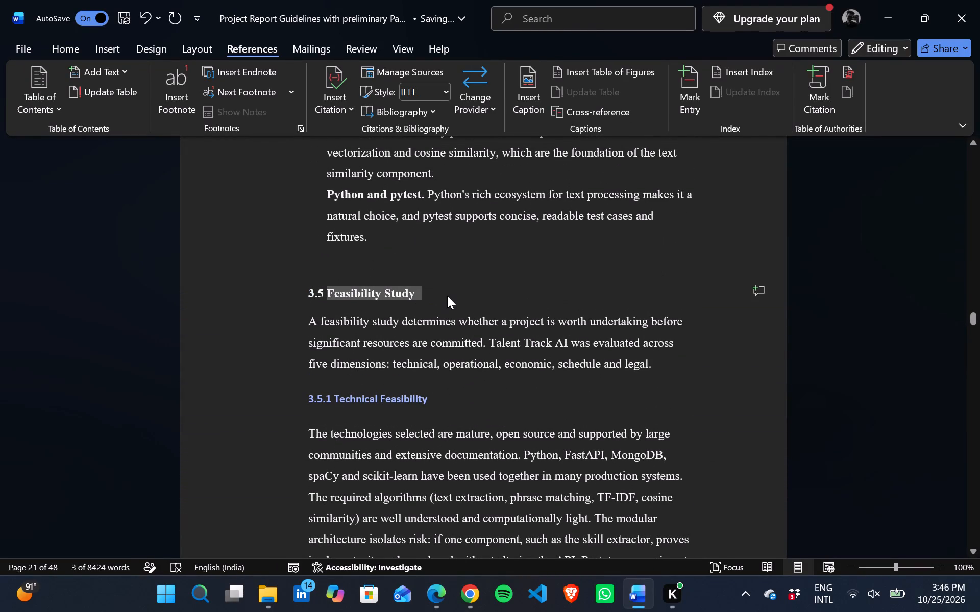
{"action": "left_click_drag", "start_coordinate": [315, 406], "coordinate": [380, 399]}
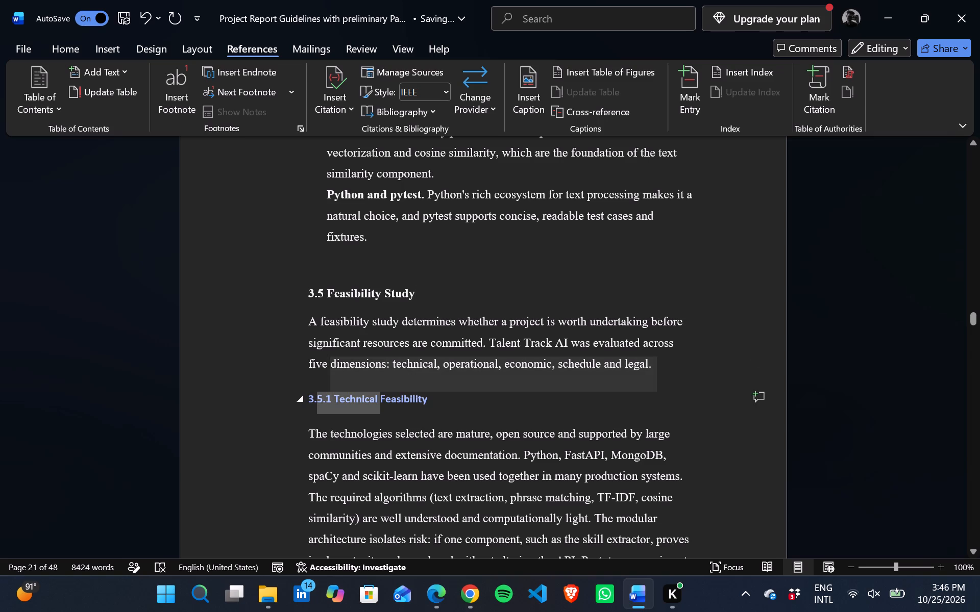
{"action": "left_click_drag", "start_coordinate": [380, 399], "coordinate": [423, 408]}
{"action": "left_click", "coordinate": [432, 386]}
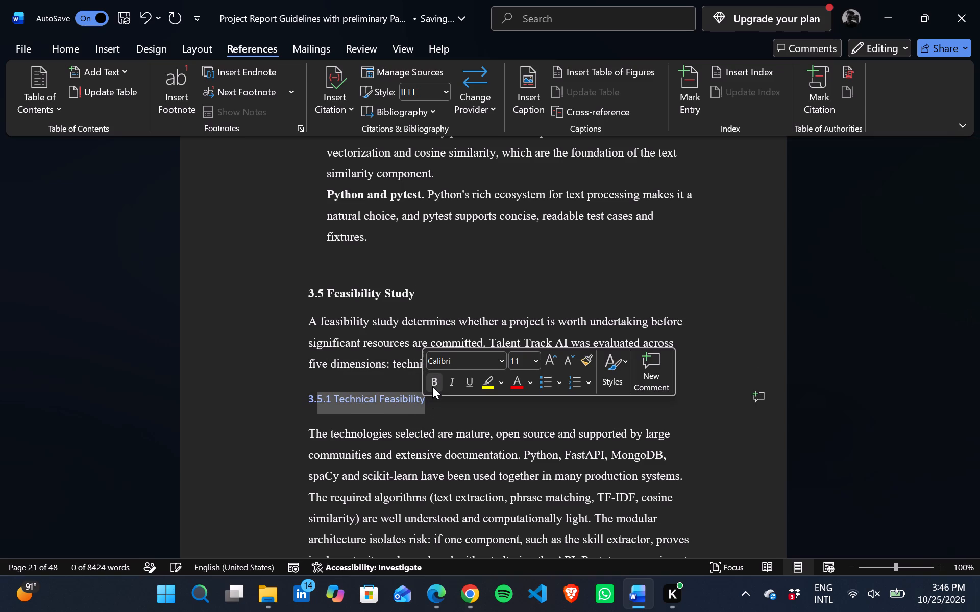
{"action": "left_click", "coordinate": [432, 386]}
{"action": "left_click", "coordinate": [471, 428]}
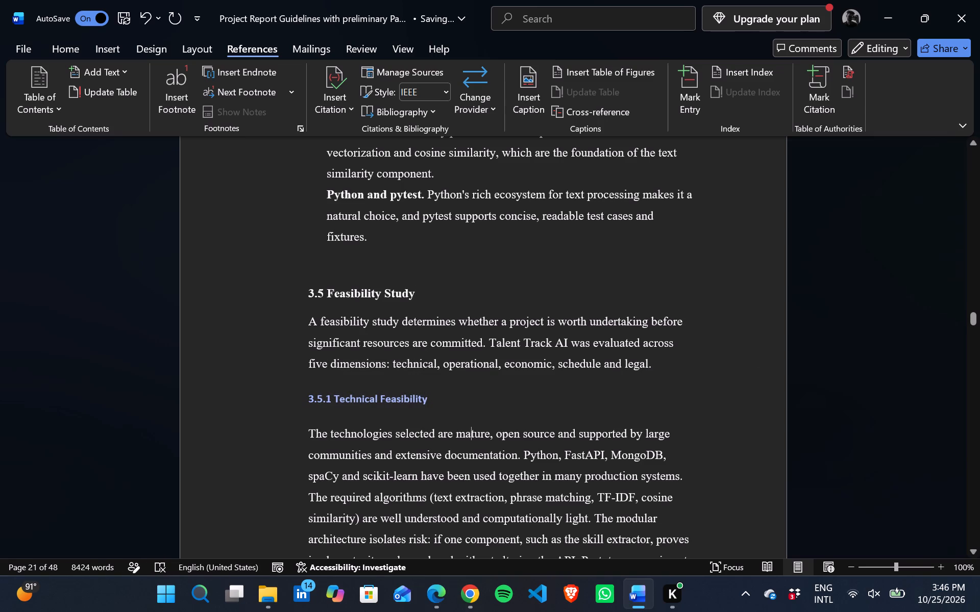
Print the whole report to PDF with Microsoft Print to PDF, saving it in Downloads as "Project Report".
{"action": "scroll", "coordinate": [594, 426], "scroll_direction": "down", "scroll_amount": 3}
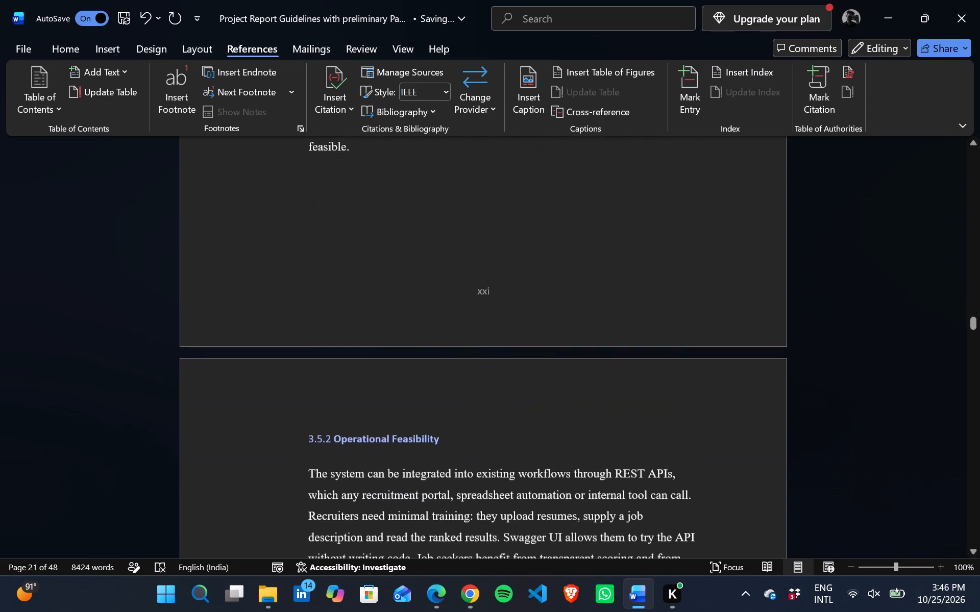
{"action": "scroll", "coordinate": [594, 426], "scroll_direction": "down", "scroll_amount": 3}
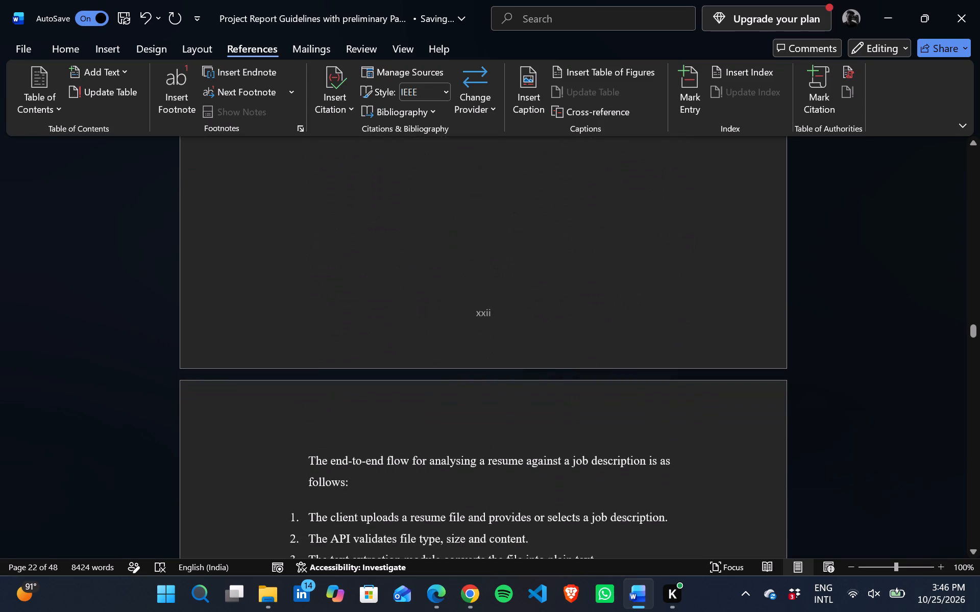
{"action": "scroll", "coordinate": [594, 426], "scroll_direction": "right", "scroll_amount": 1}
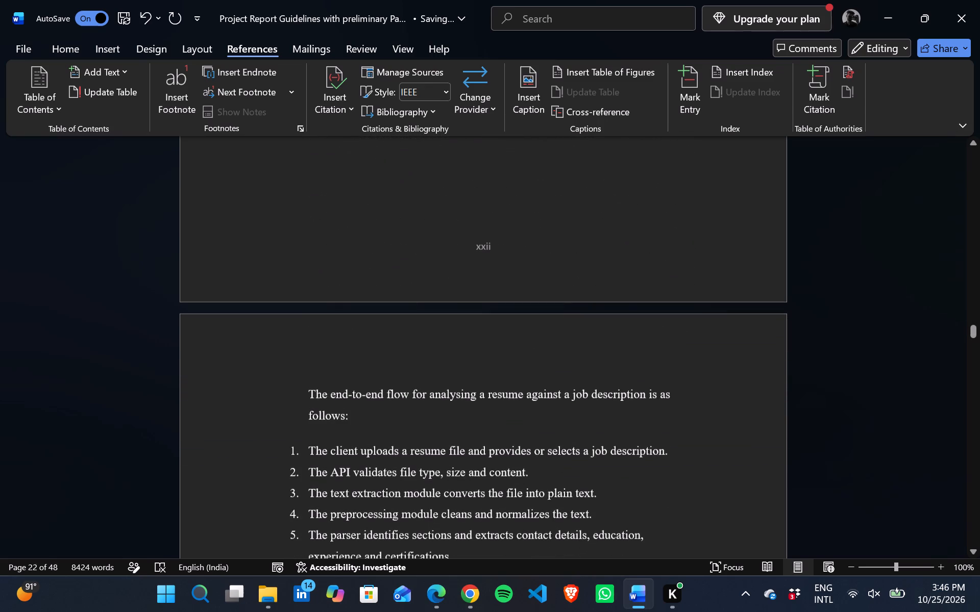
{"action": "left_click", "coordinate": [23, 52]}
{"action": "left_click", "coordinate": [45, 257]}
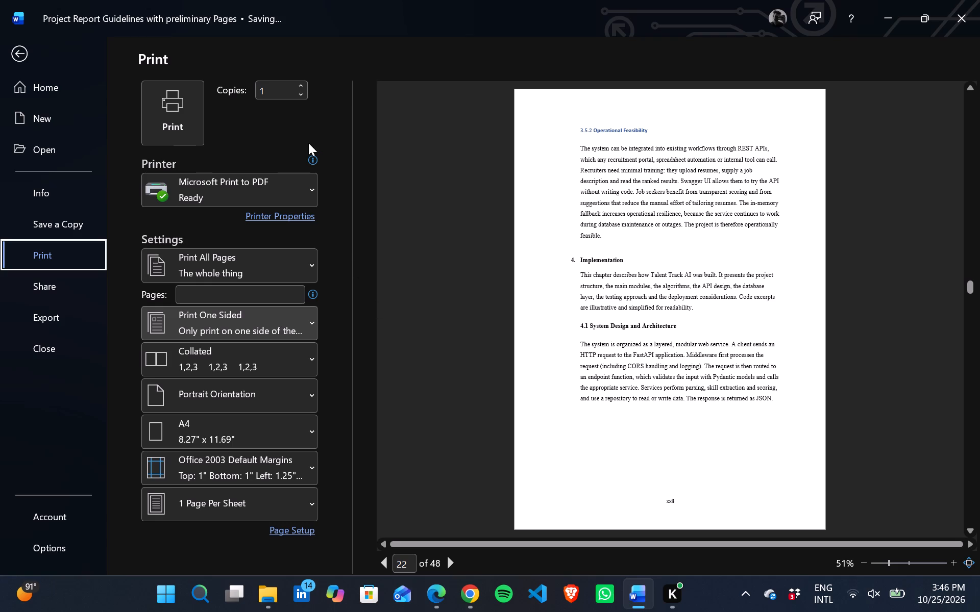
{"action": "left_click", "coordinate": [183, 121]}
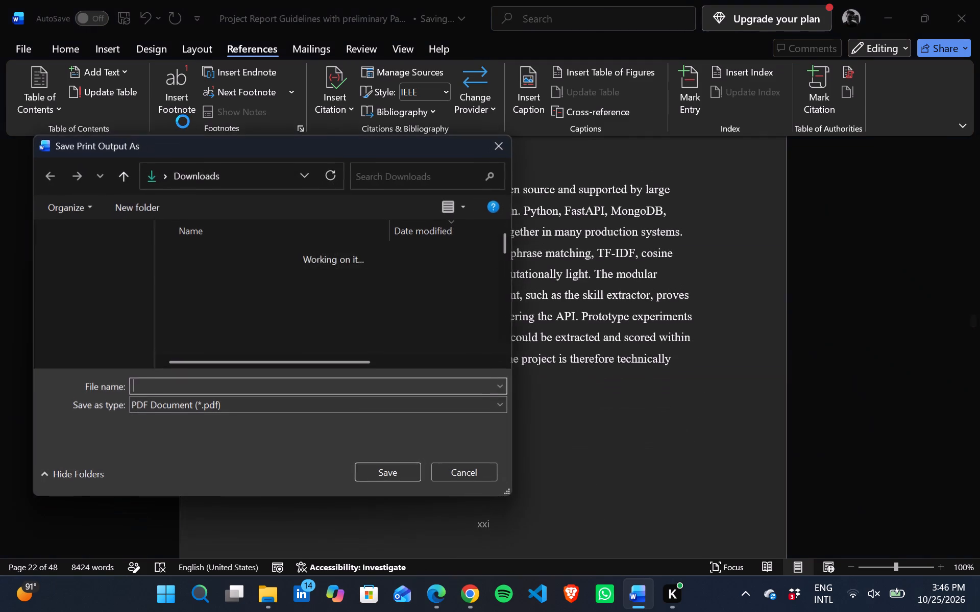
{"action": "left_click", "coordinate": [183, 121], "text": "shift"}
{"action": "key", "text": "shift+p"}
{"action": "type", "text": "roject Report"}
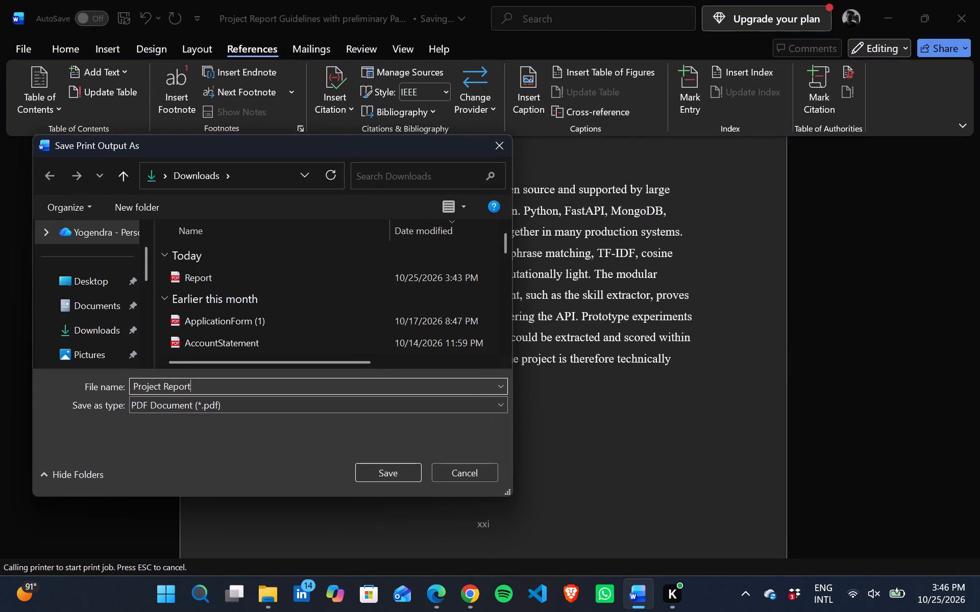
{"action": "key", "text": "Return"}
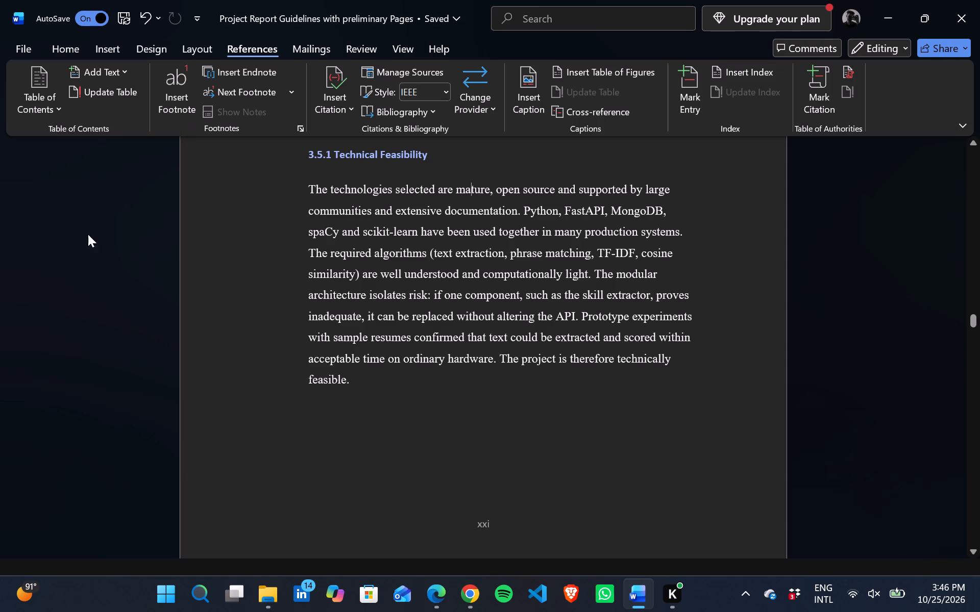
Open the exported Project Report PDF from Downloads and check its preliminary pages, Requirements page and first chapters through section 2.2.
{"action": "left_click", "coordinate": [266, 591]}
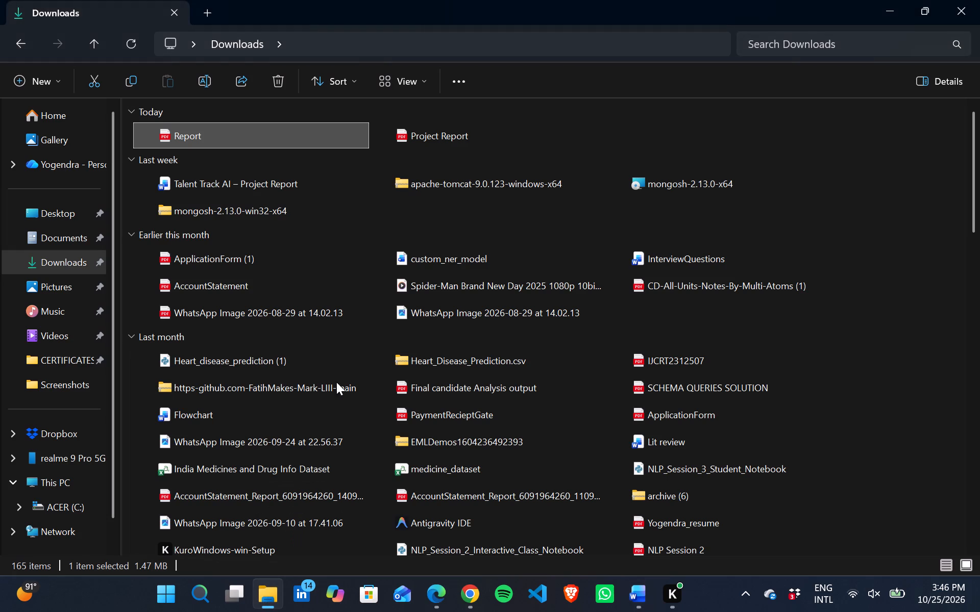
{"action": "double_click", "coordinate": [425, 139]}
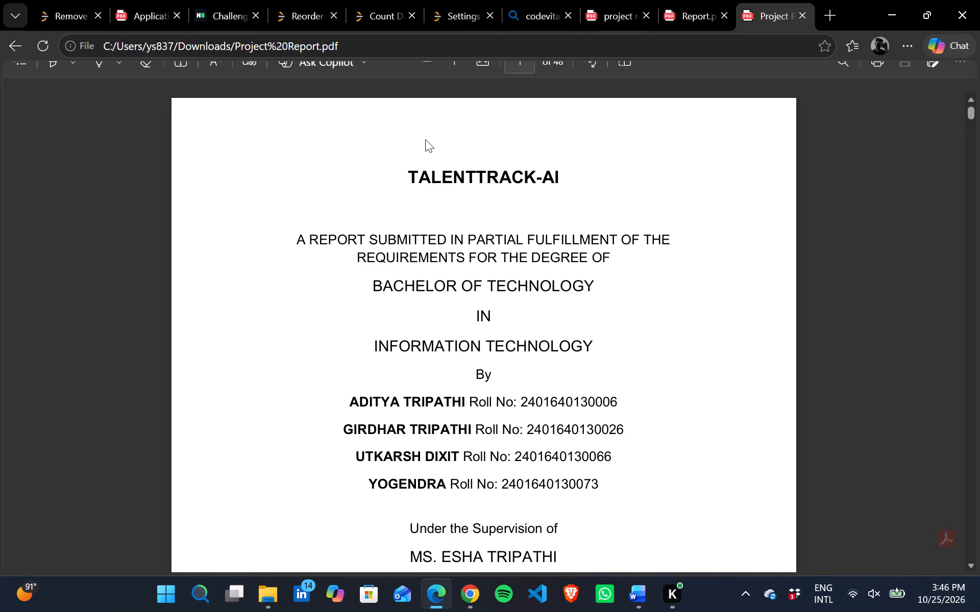
{"action": "scroll", "coordinate": [547, 343], "scroll_direction": "down", "scroll_amount": 3}
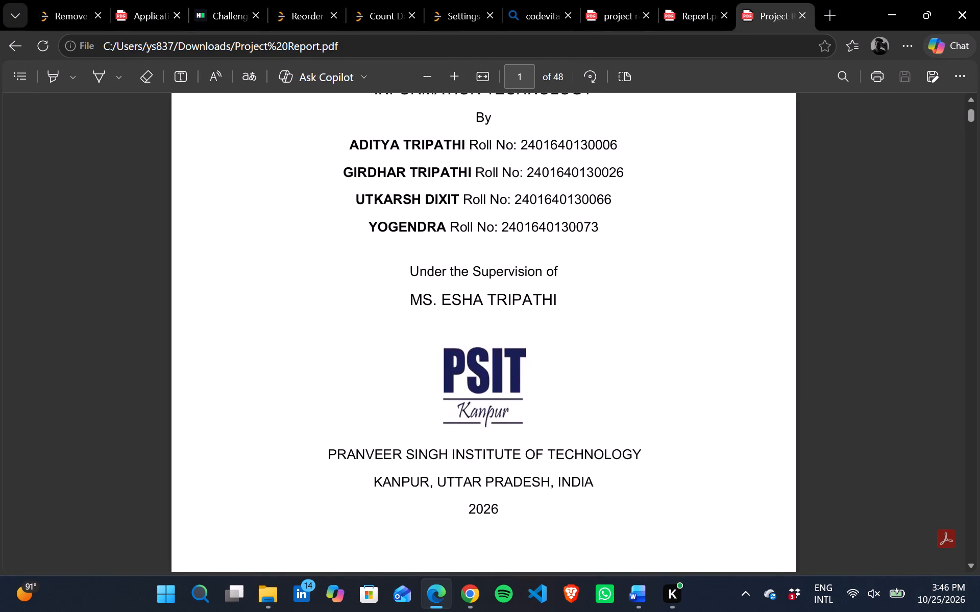
{"action": "scroll", "coordinate": [547, 343], "scroll_direction": "down", "scroll_amount": 5}
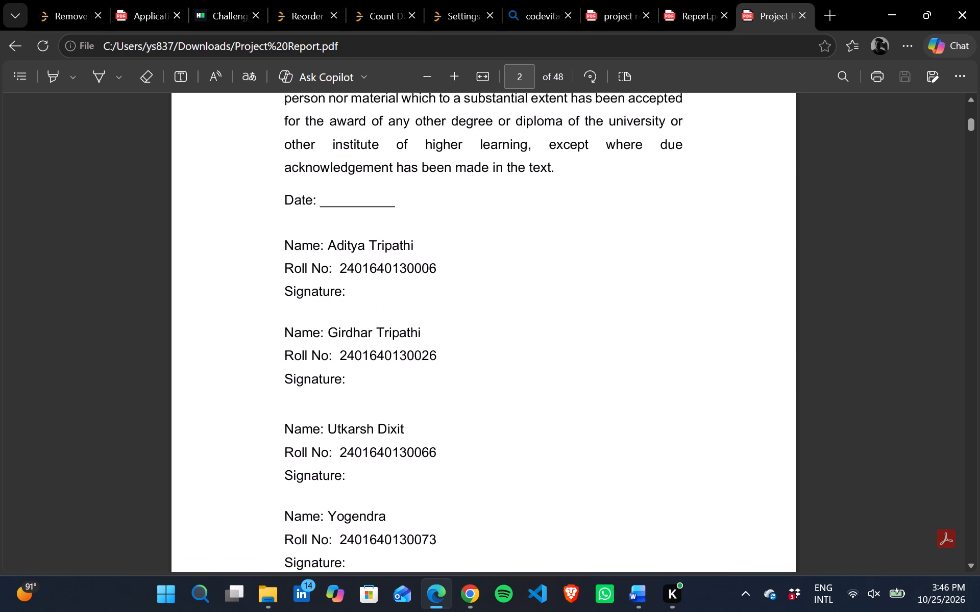
{"action": "scroll", "coordinate": [547, 343], "scroll_direction": "down", "scroll_amount": 3}
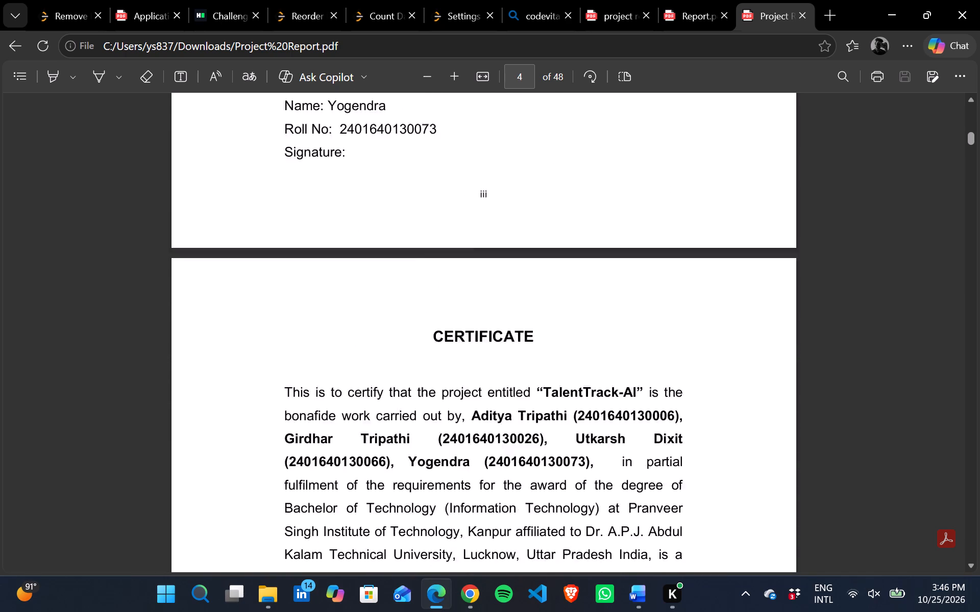
{"action": "scroll", "coordinate": [547, 343], "scroll_direction": "down", "scroll_amount": 5}
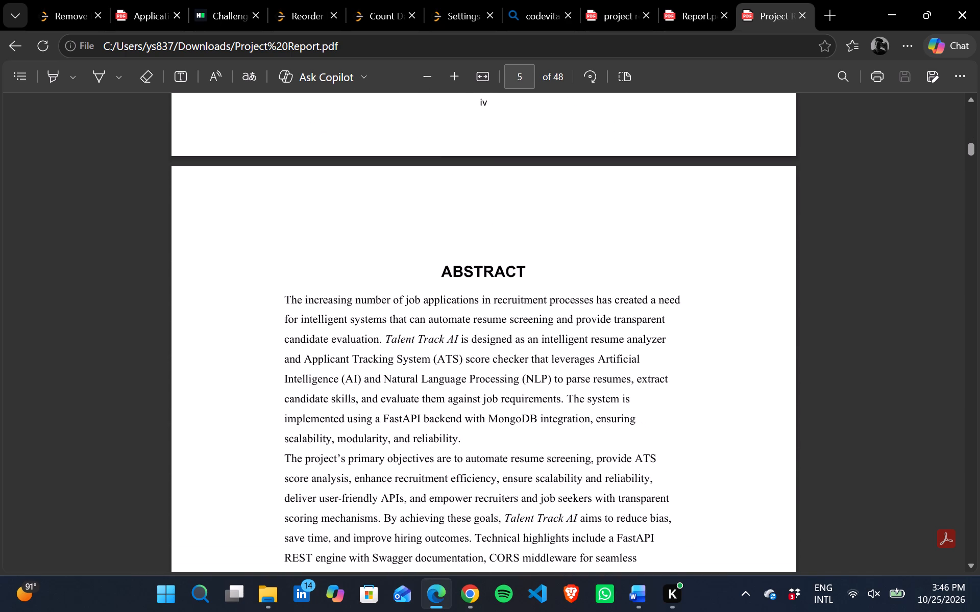
{"action": "scroll", "coordinate": [547, 343], "scroll_direction": "down", "scroll_amount": 7}
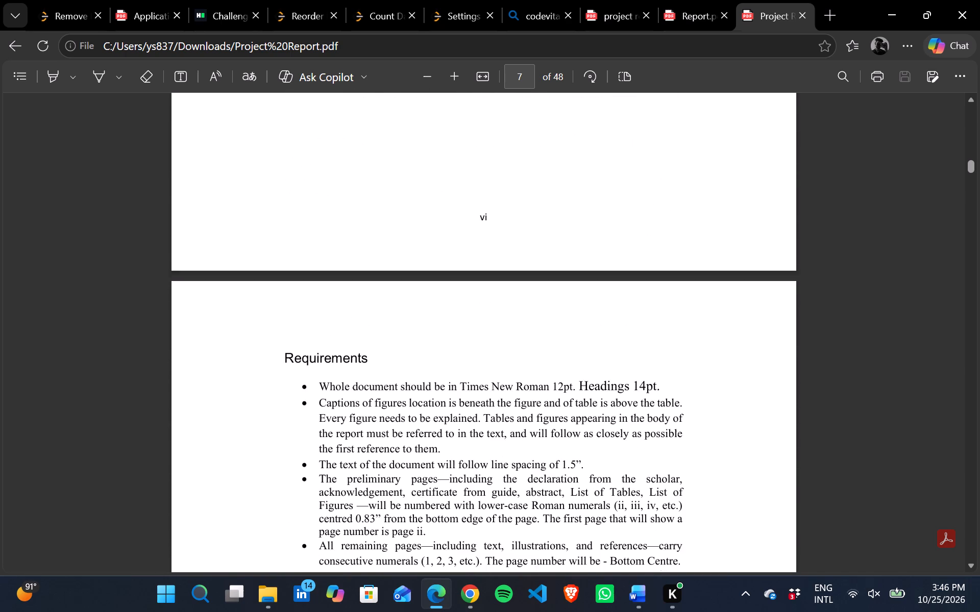
{"action": "scroll", "coordinate": [547, 343], "scroll_direction": "down", "scroll_amount": 4}
{"action": "scroll", "coordinate": [534, 363], "scroll_direction": "up", "scroll_amount": 2}
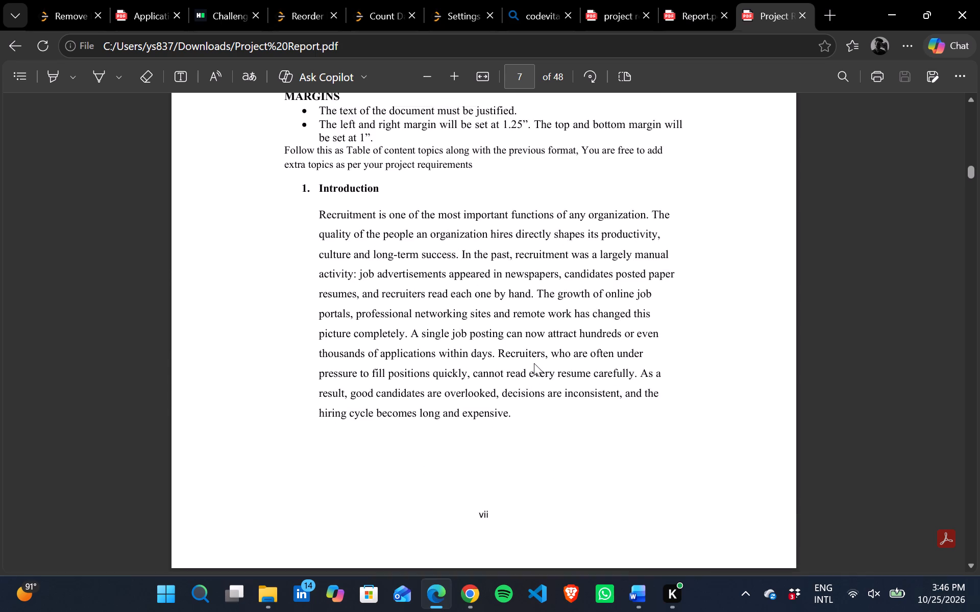
{"action": "scroll", "coordinate": [534, 363], "scroll_direction": "up", "scroll_amount": 3}
{"action": "scroll", "coordinate": [534, 363], "scroll_direction": "right", "scroll_amount": 1}
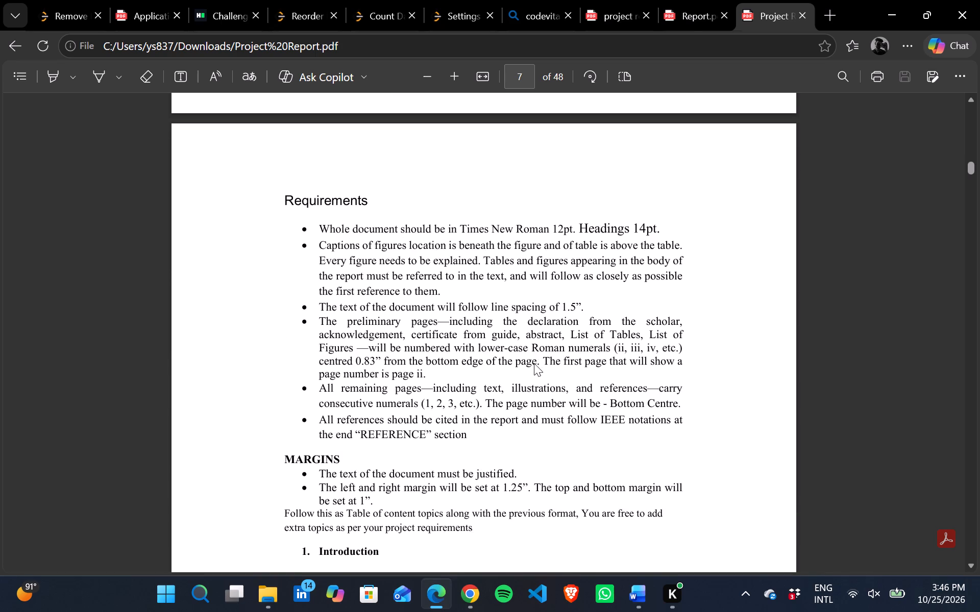
{"action": "scroll", "coordinate": [534, 363], "scroll_direction": "right", "scroll_amount": 1}
{"action": "scroll", "coordinate": [534, 363], "scroll_direction": "down", "scroll_amount": 6}
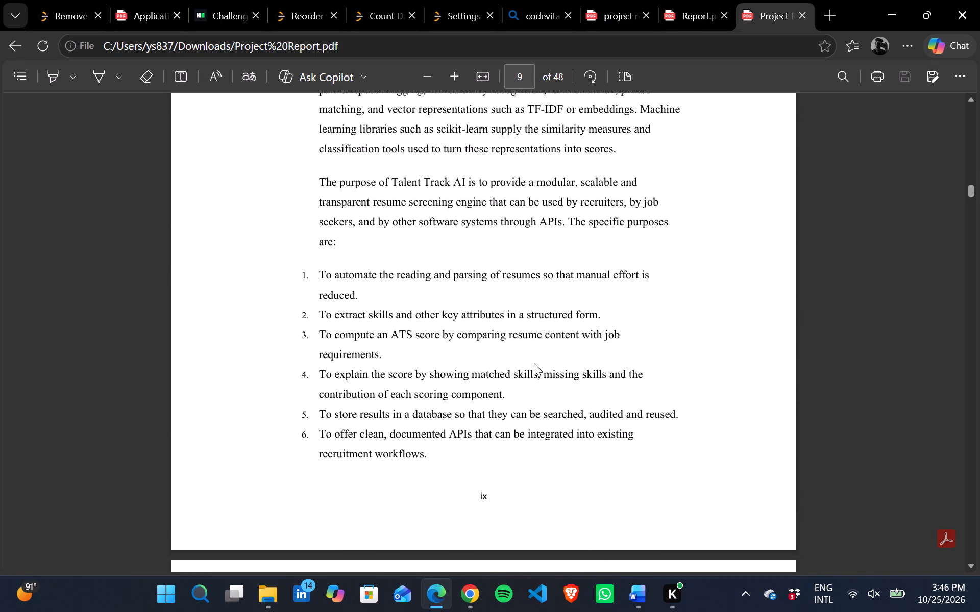
{"action": "scroll", "coordinate": [534, 363], "scroll_direction": "down", "scroll_amount": 8}
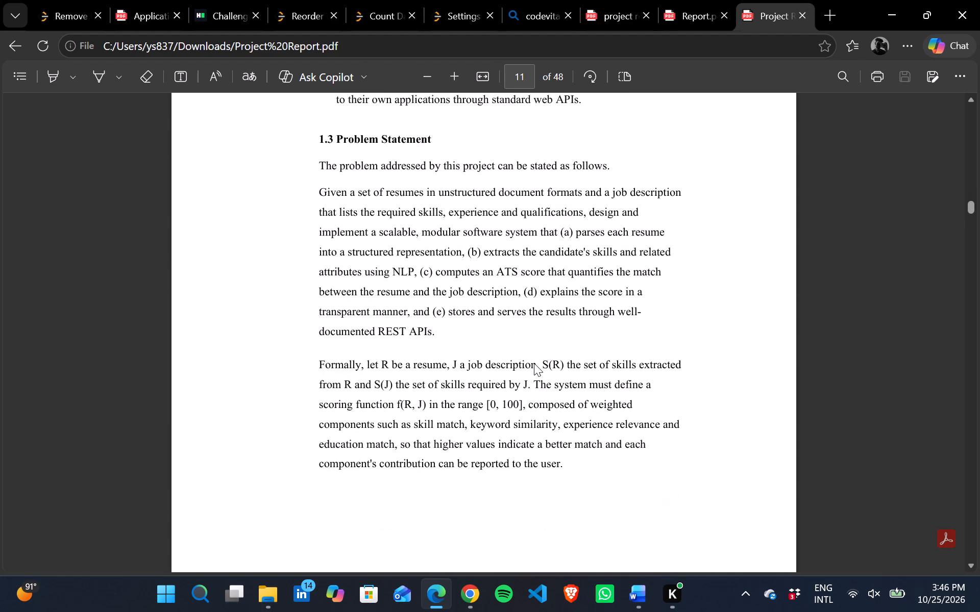
{"action": "scroll", "coordinate": [534, 363], "scroll_direction": "down", "scroll_amount": 8}
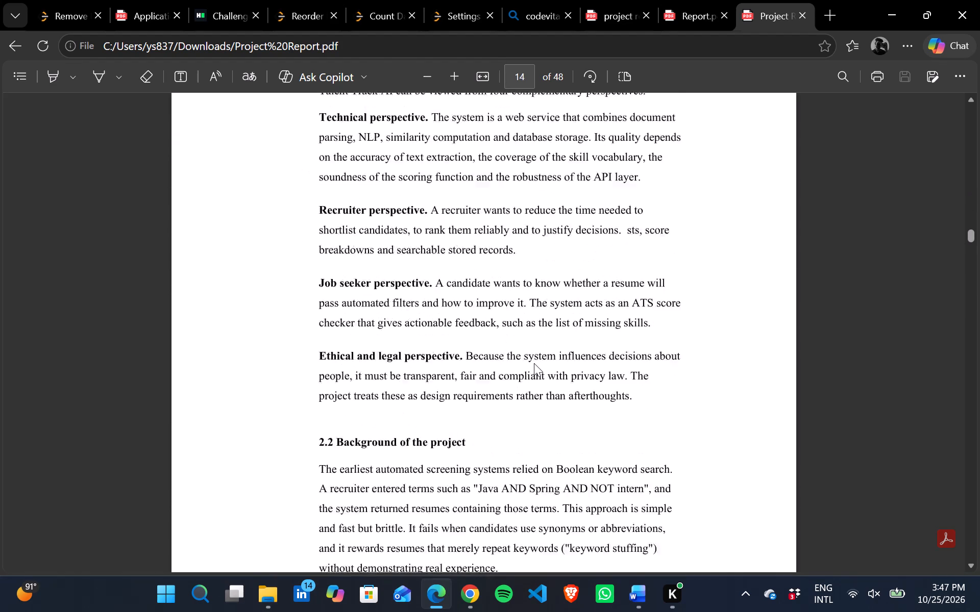
{"action": "scroll", "coordinate": [534, 363], "scroll_direction": "down", "scroll_amount": 1}
{"action": "left_click", "coordinate": [883, 5]}
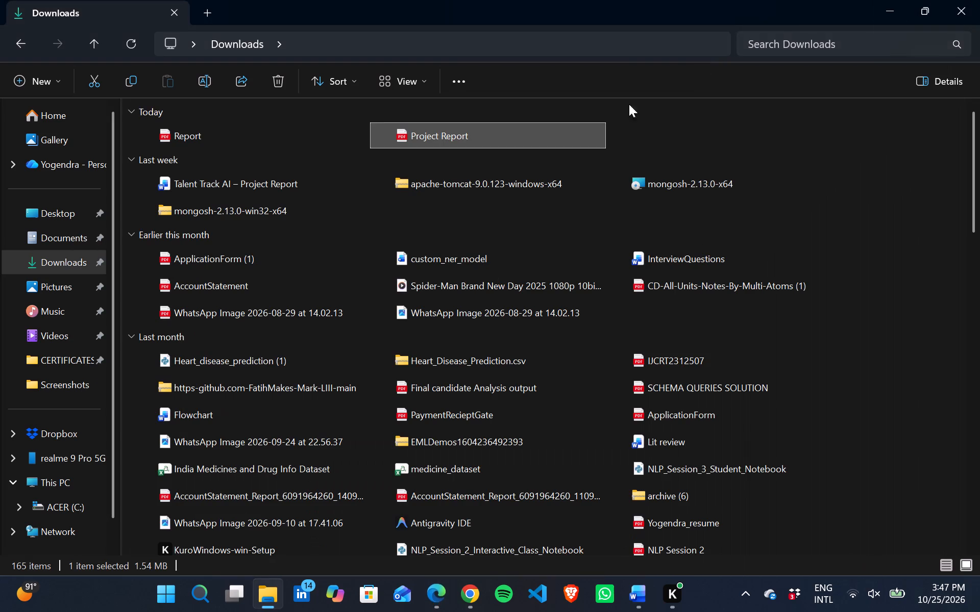
Share the Project Report PDF from the Downloads folder using WhatsApp.
{"action": "right_click", "coordinate": [483, 137]}
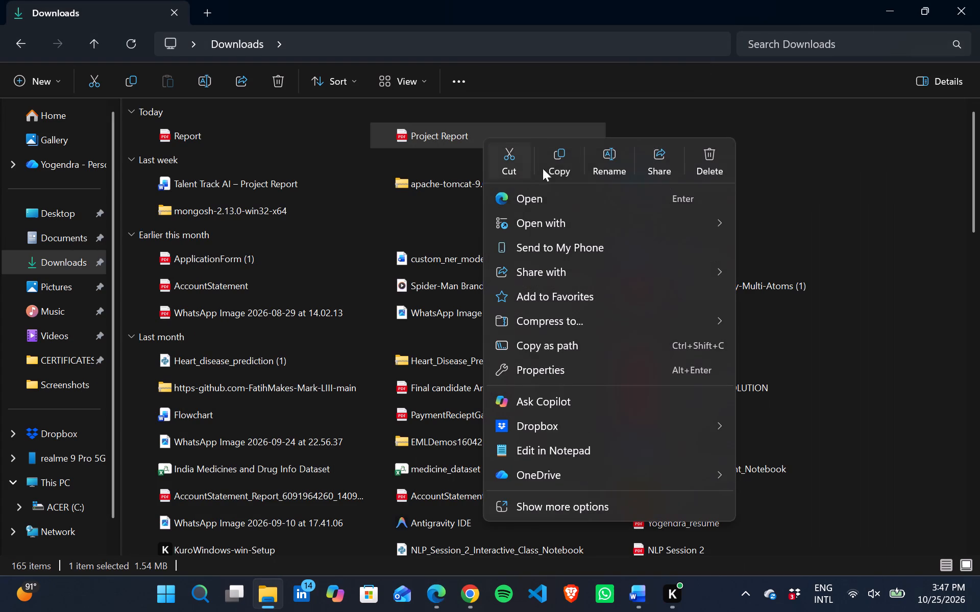
{"action": "left_click", "coordinate": [659, 158]}
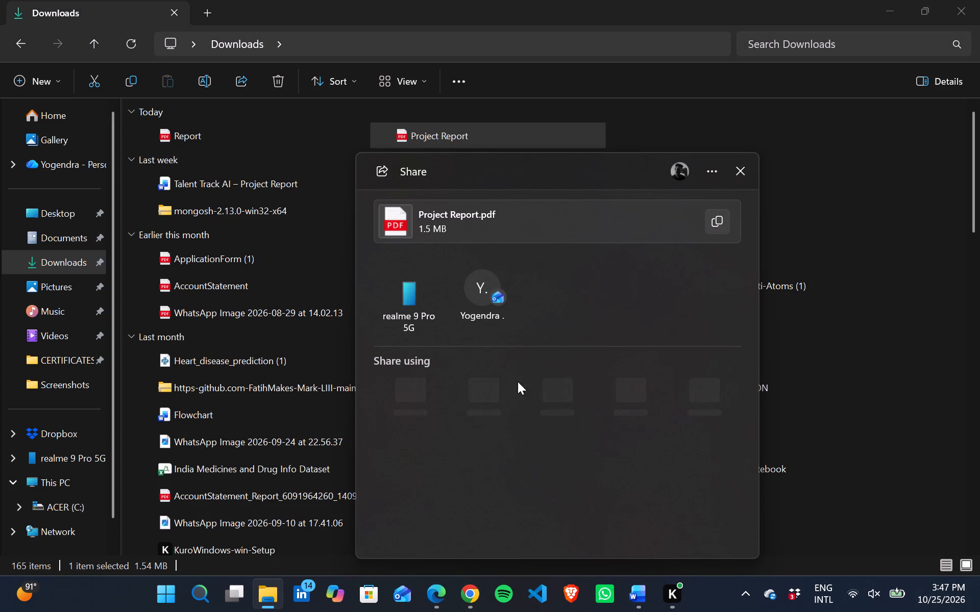
{"action": "left_click", "coordinate": [486, 399]}
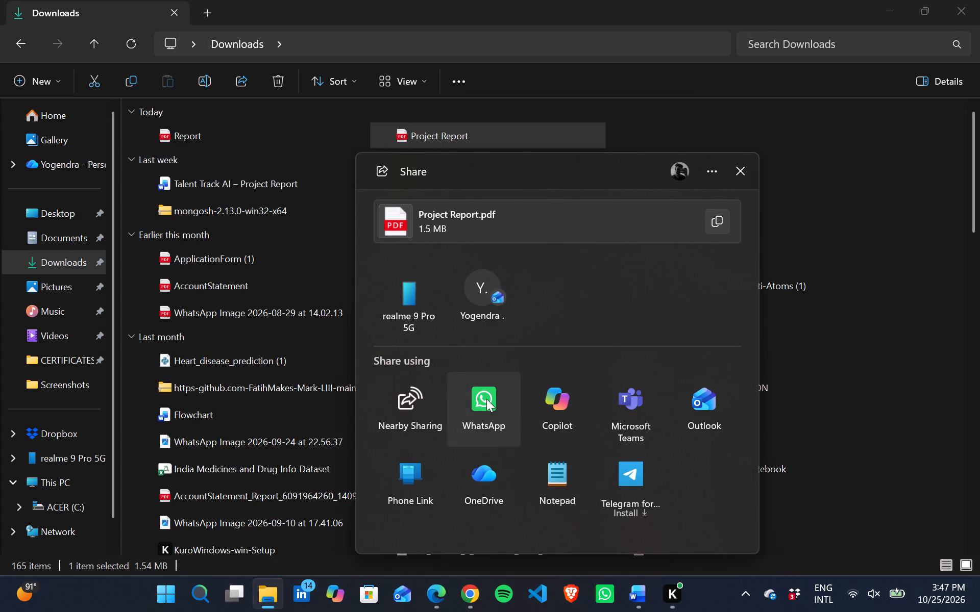